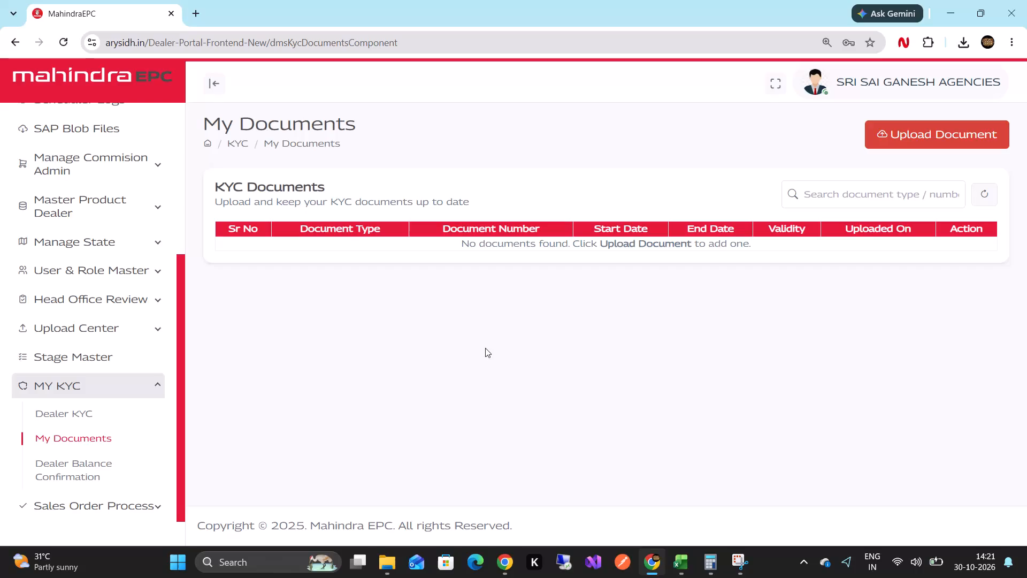
Open the Product Master page under Master Product Dealer in the dealer portal.
click(155, 326)
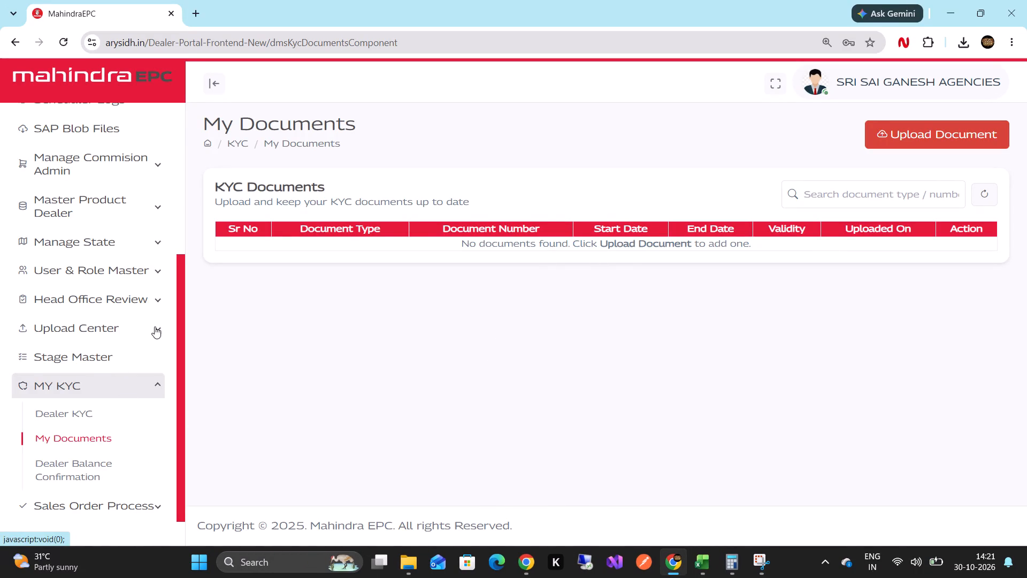
click(155, 326)
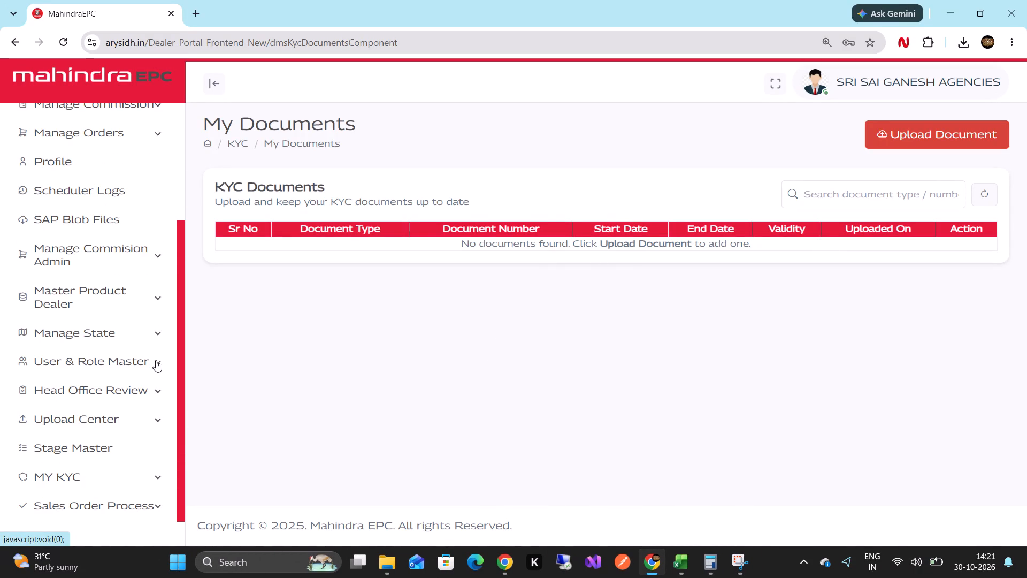
click(157, 256)
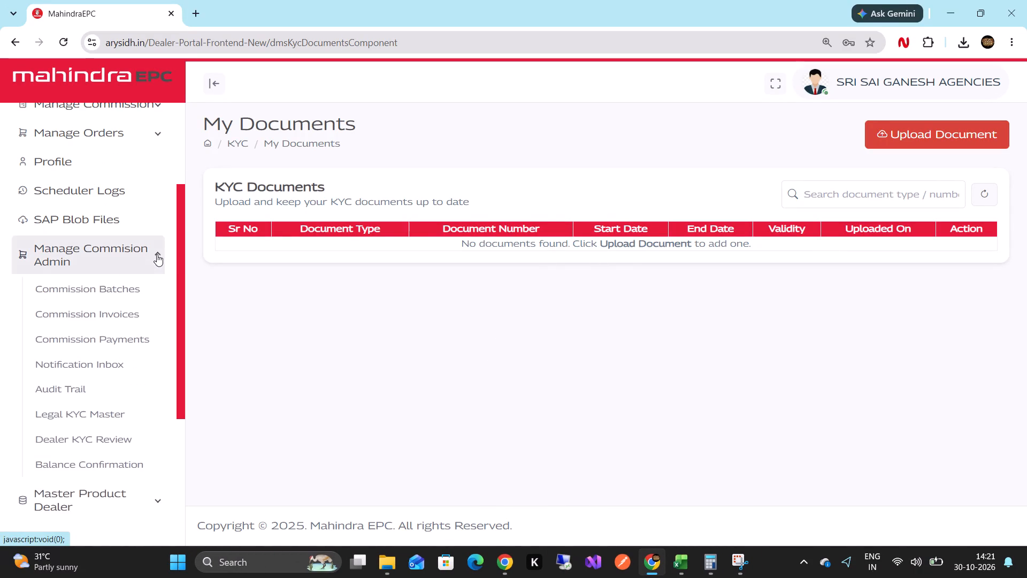
click(157, 254)
click(149, 296)
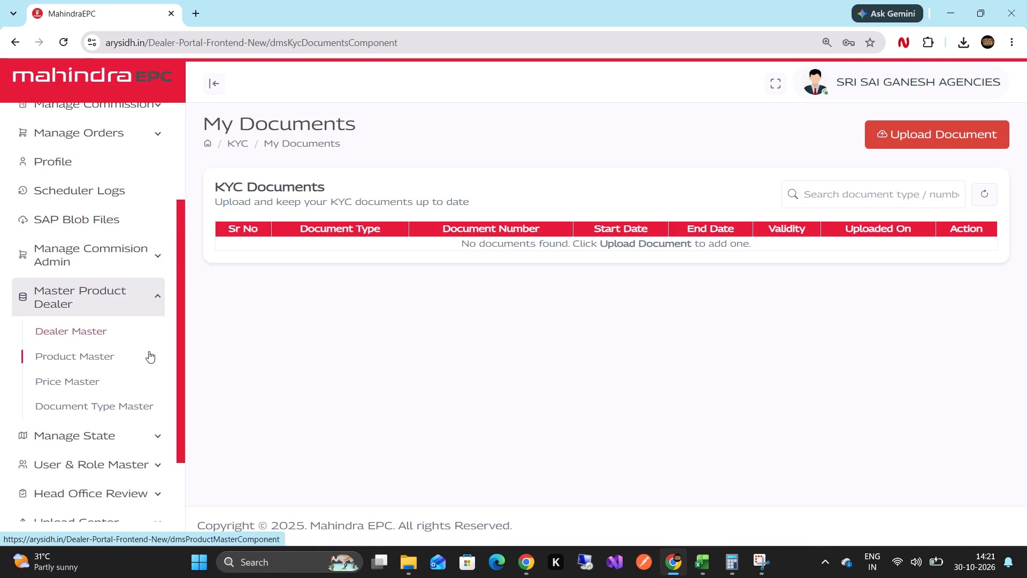
click(148, 356)
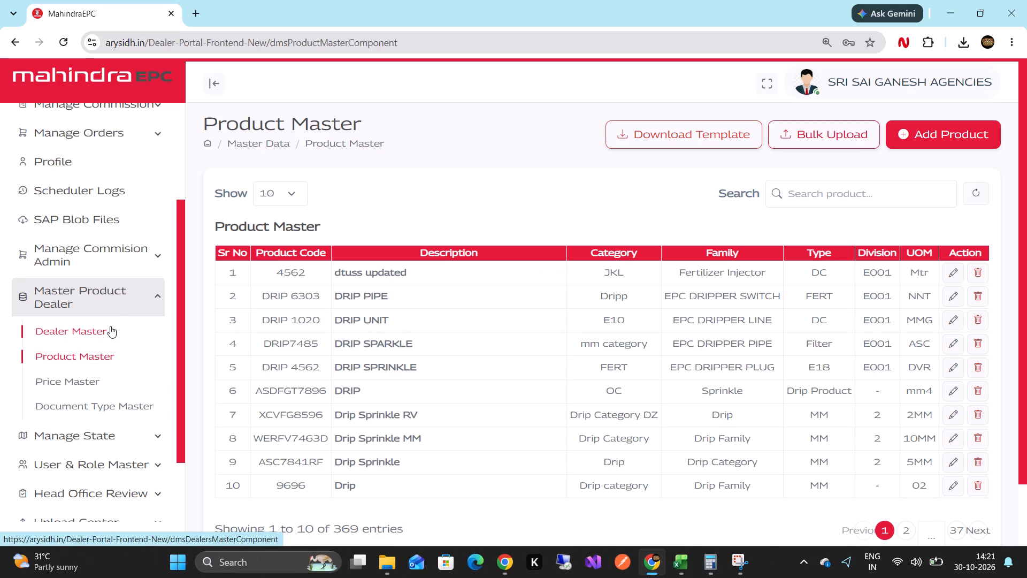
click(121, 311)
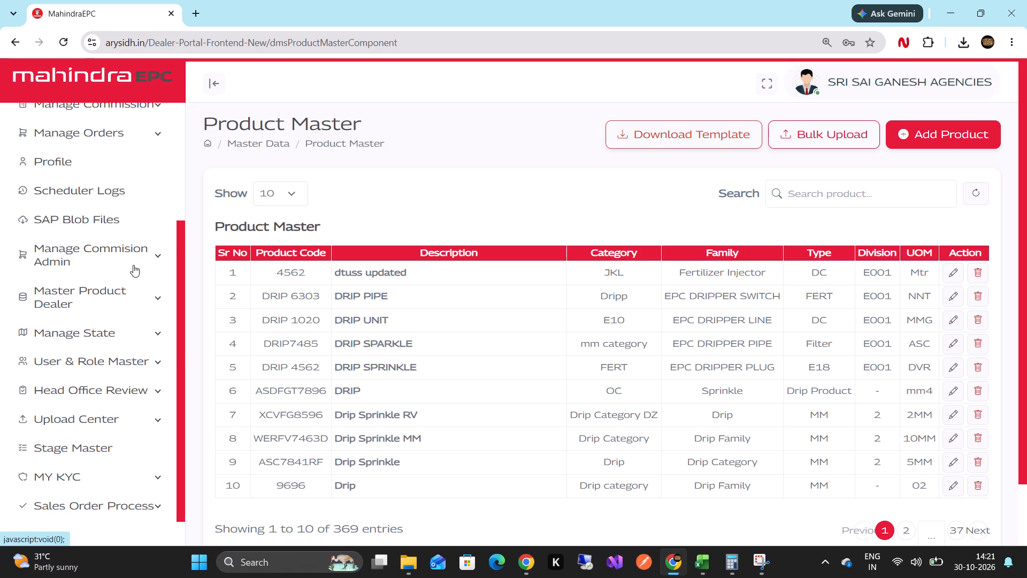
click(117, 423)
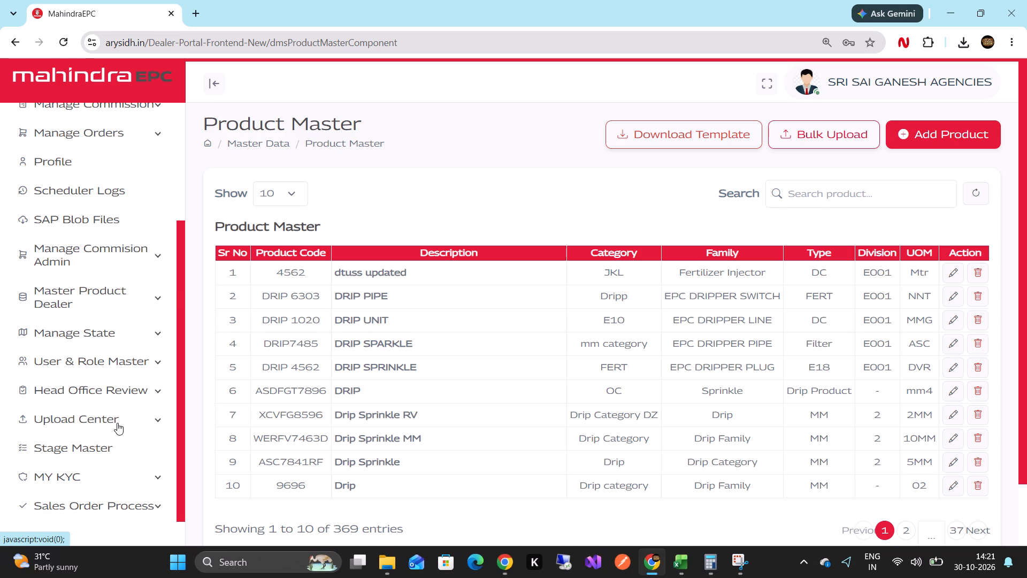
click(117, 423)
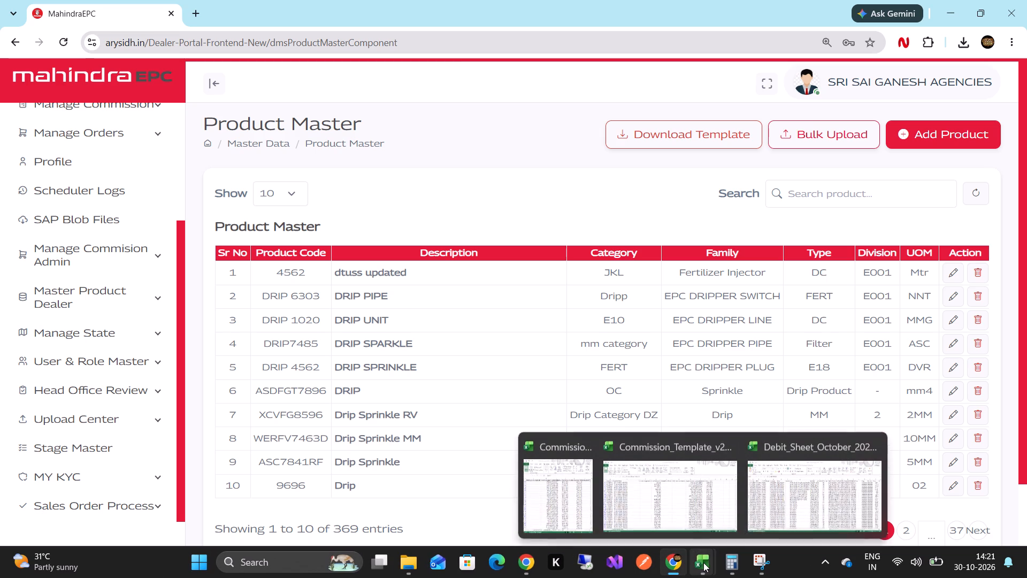
Switch to the Debit_Sheet_October_2026 workbook in Excel and review the invoice rows on Sheet1, including the Installer No. column.
click(812, 483)
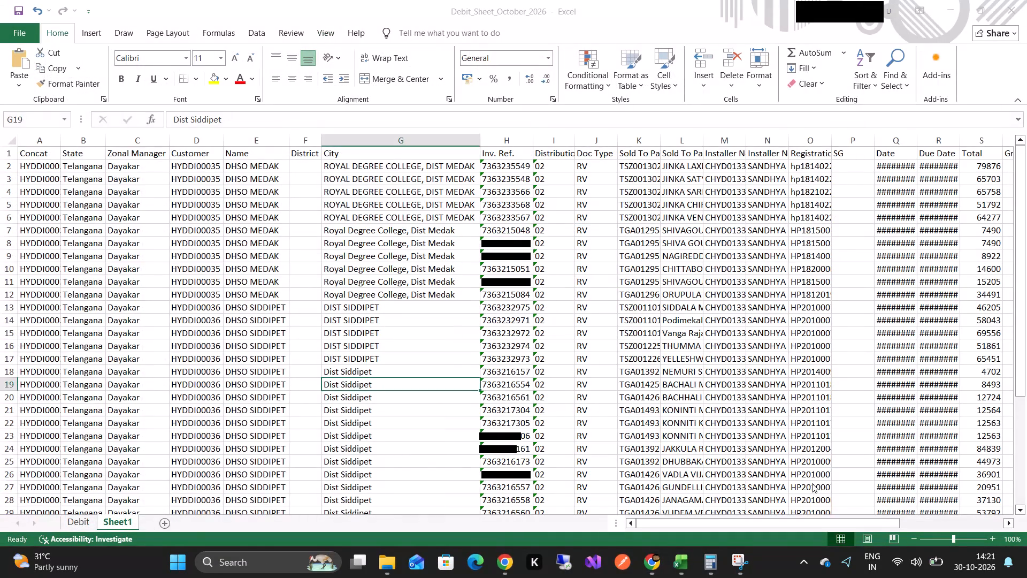
scroll(634, 435, up, 15)
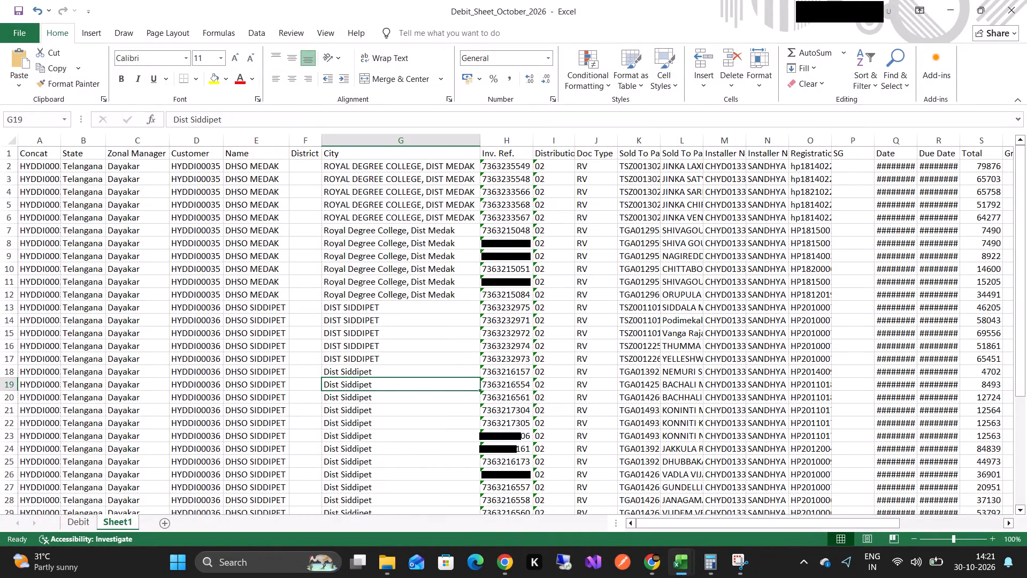
scroll(642, 442, down, 12)
scroll(644, 444, up, 4)
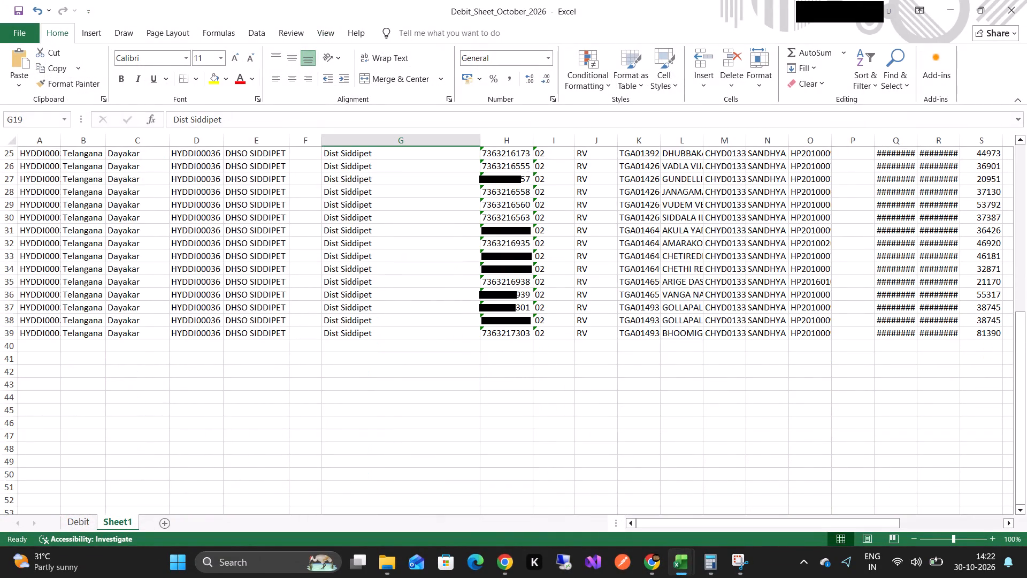
scroll(645, 442, up, 20)
scroll(645, 442, up, 4)
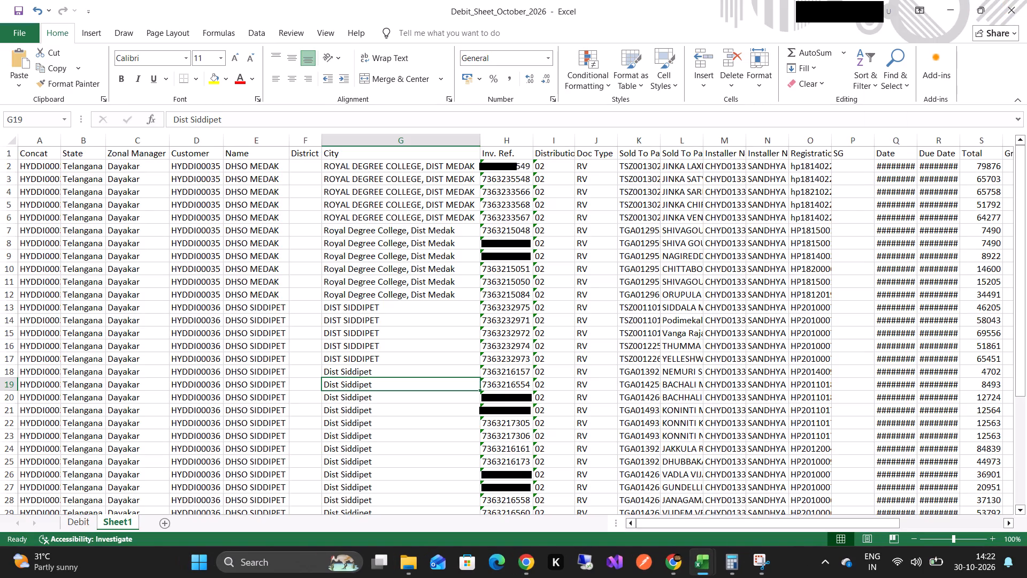
click(722, 141)
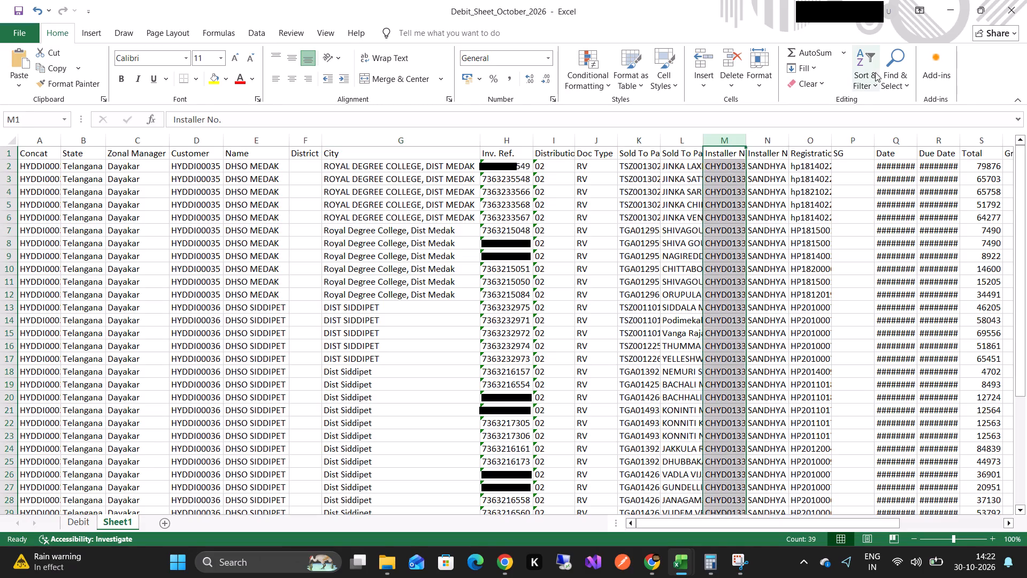
click(373, 296)
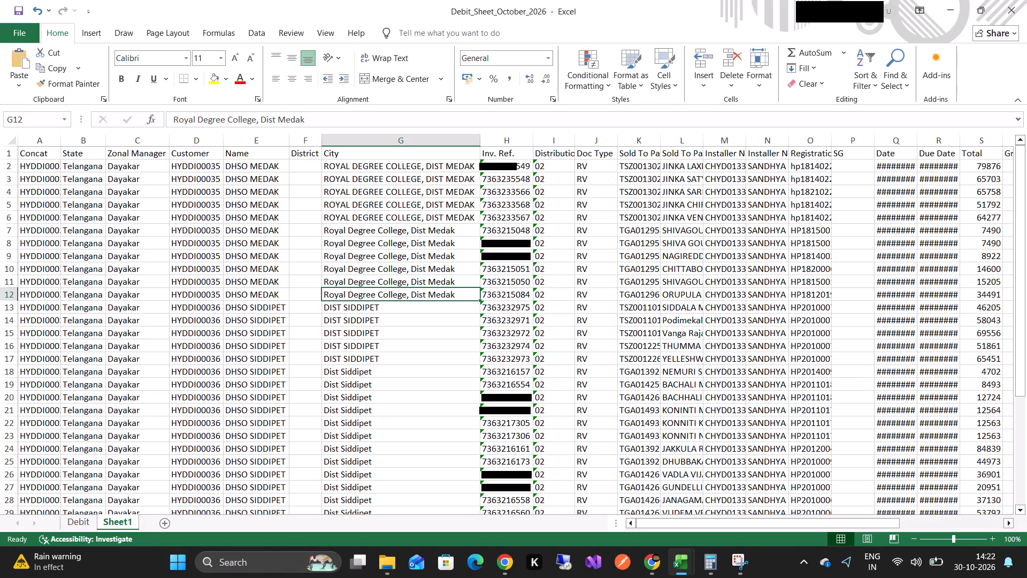
scroll(696, 457, down, 6)
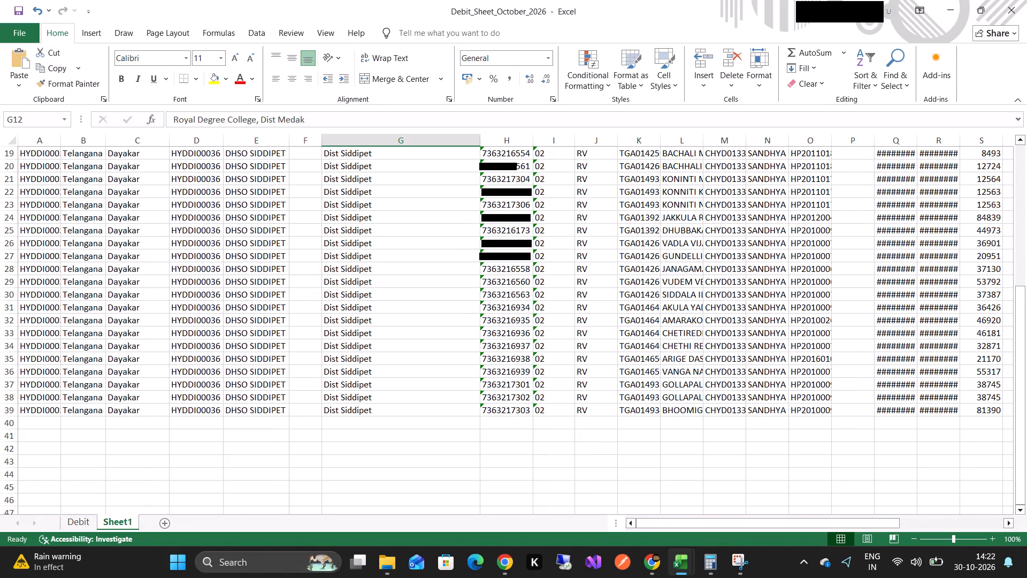
scroll(748, 402, up, 2)
click(730, 380)
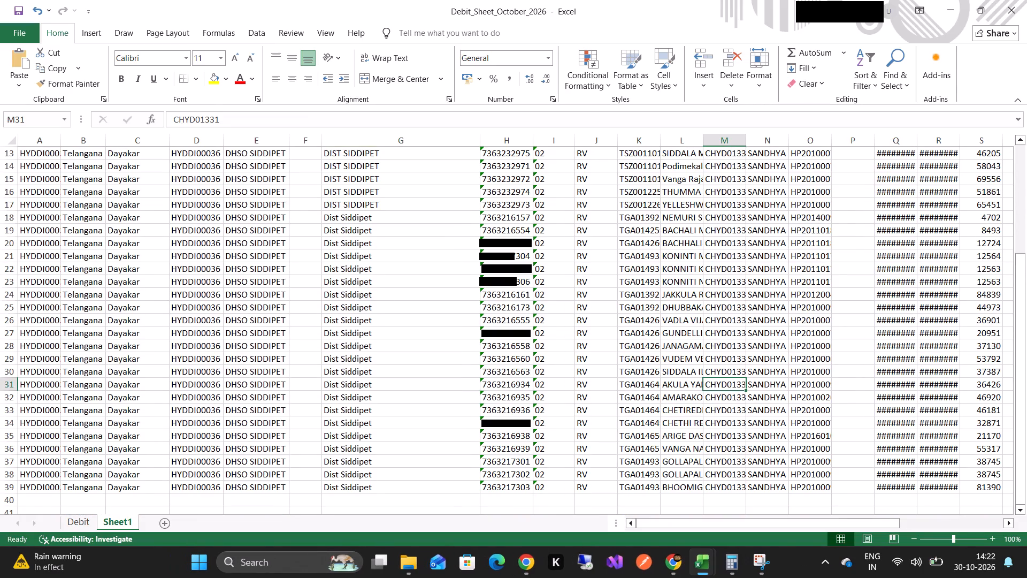
scroll(733, 392, up, 14)
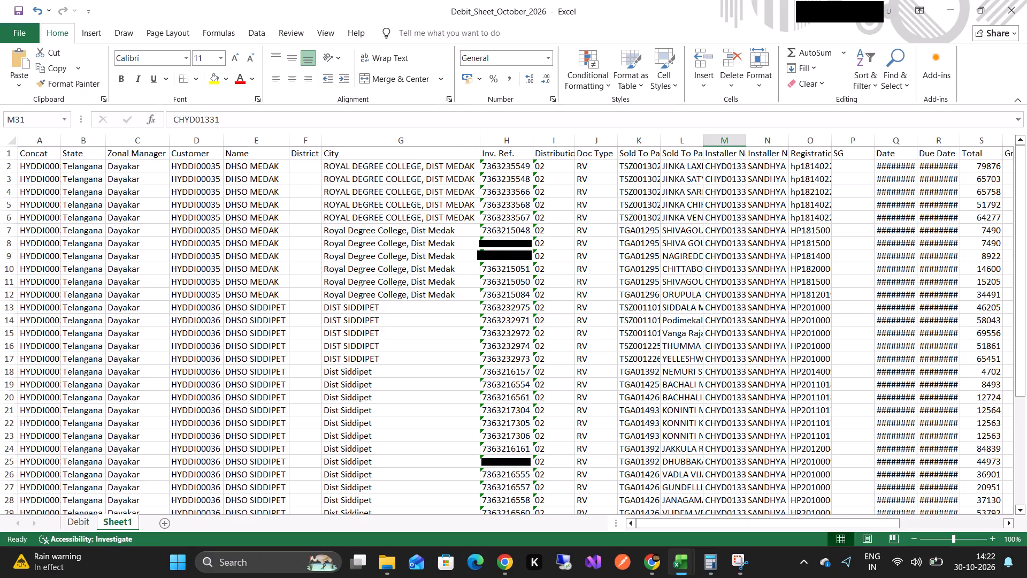
scroll(741, 389, up, 5)
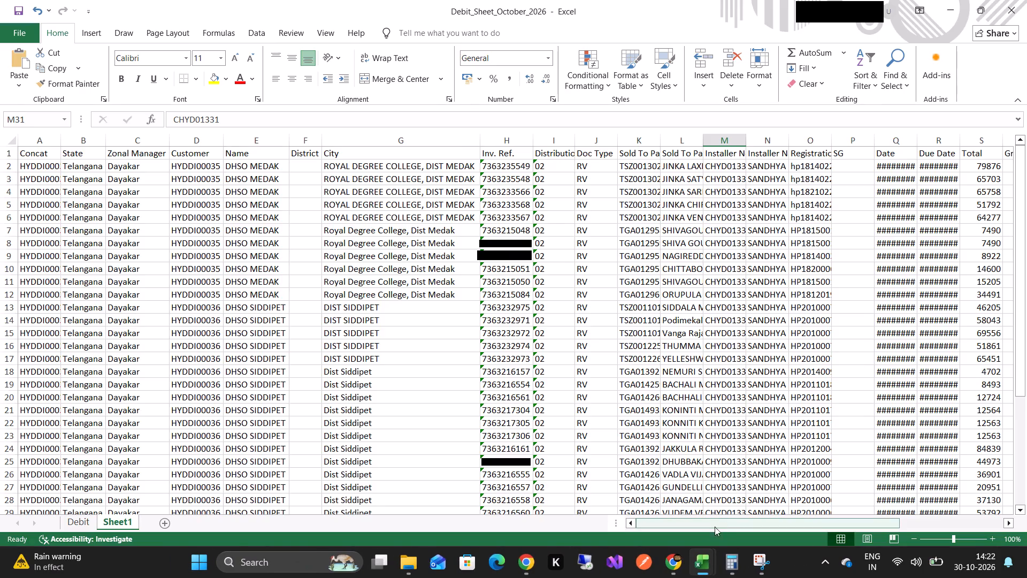
Examine the debit sheet's remaining columns, from Total and Gross Inv through Ageing, Portal Status and Dealer Category.
drag(717, 519, 748, 523)
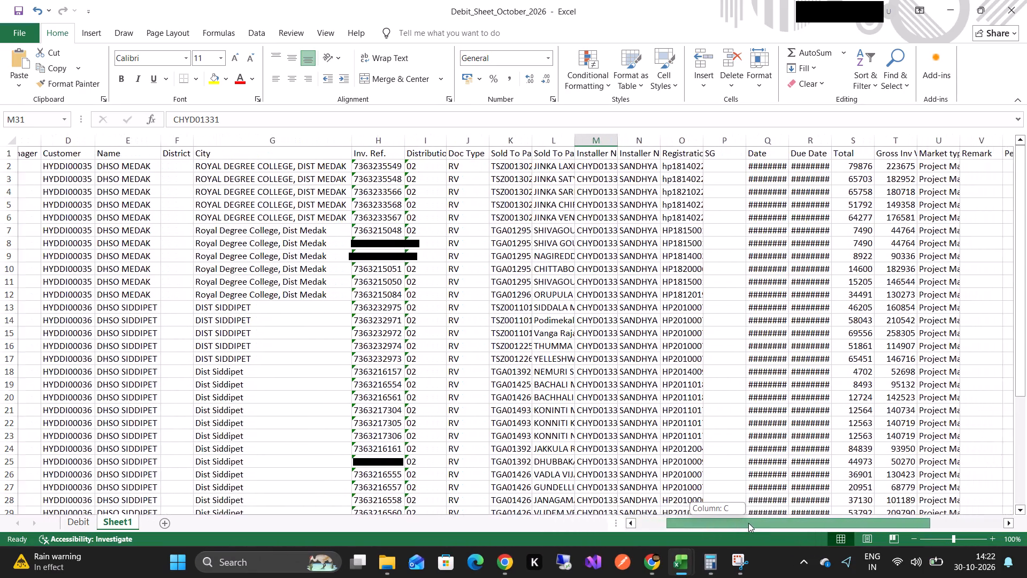
drag(748, 523, 772, 528)
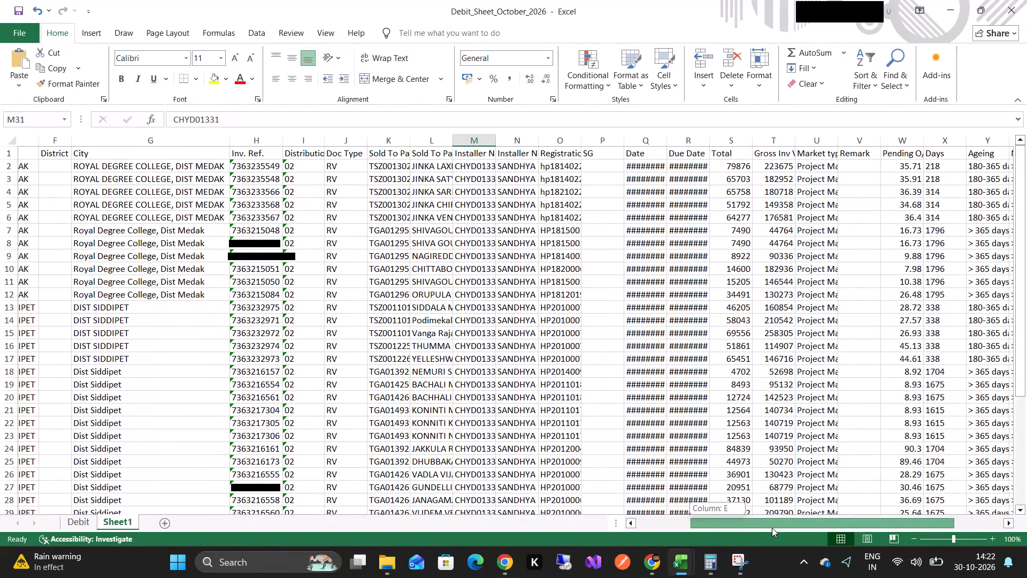
drag(772, 528, 778, 528)
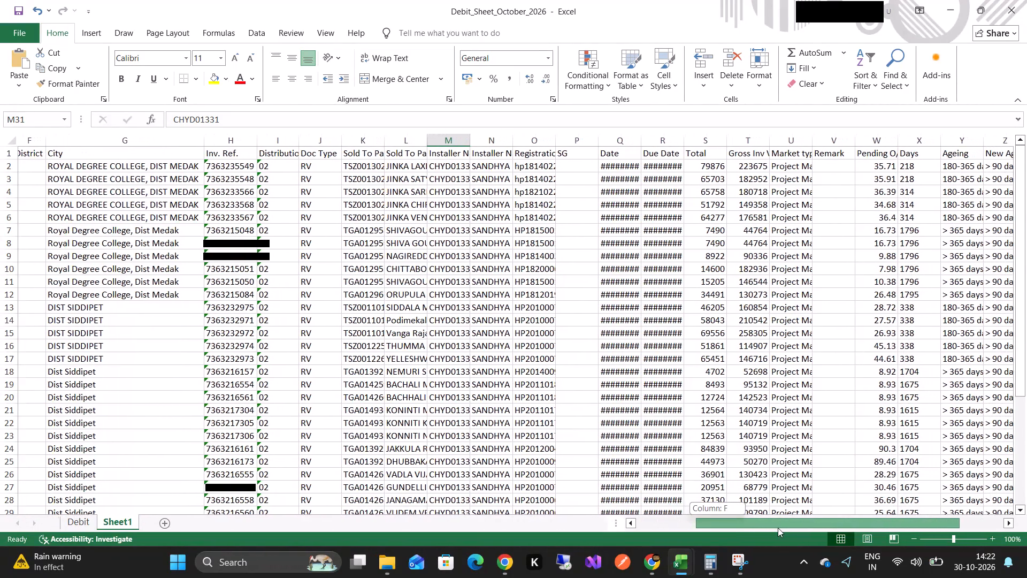
drag(778, 528, 798, 528)
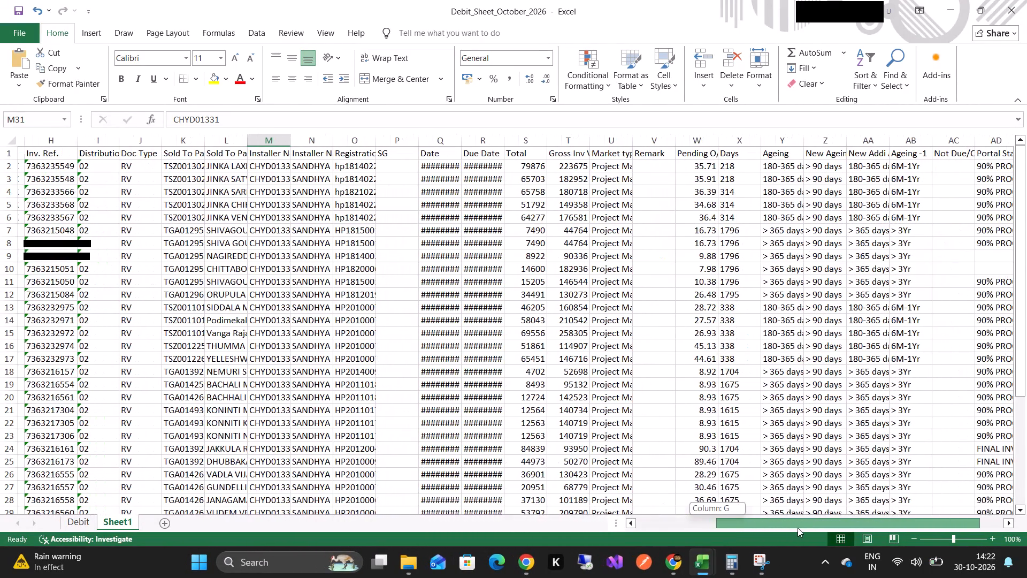
drag(798, 528, 821, 527)
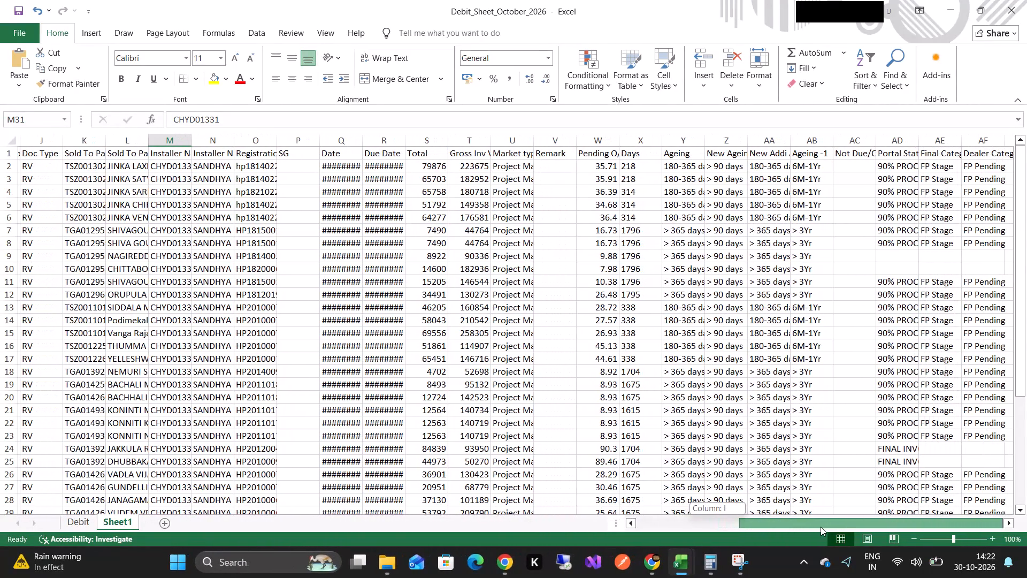
drag(821, 527, 938, 509)
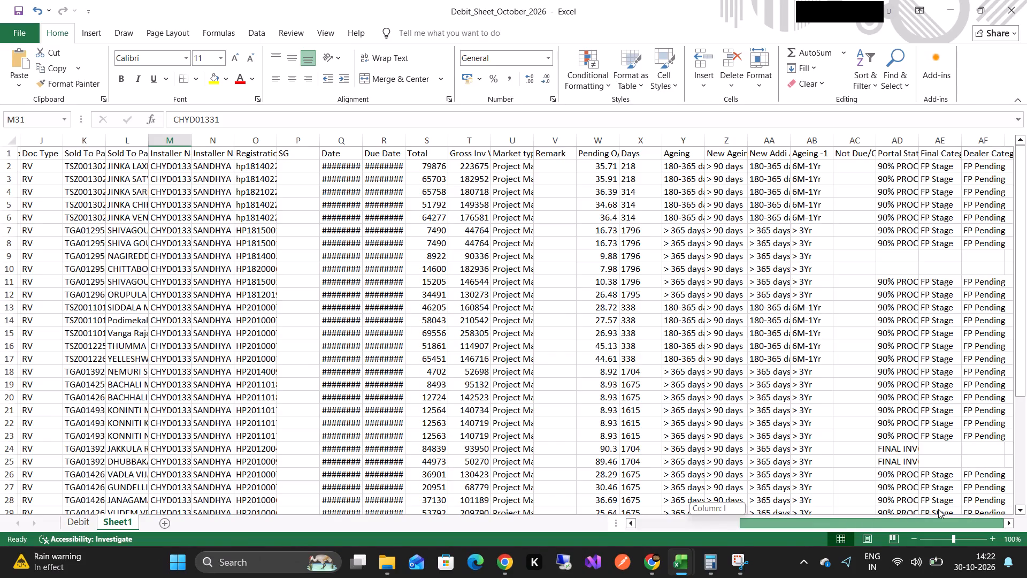
drag(938, 509, 834, 528)
drag(834, 528, 679, 529)
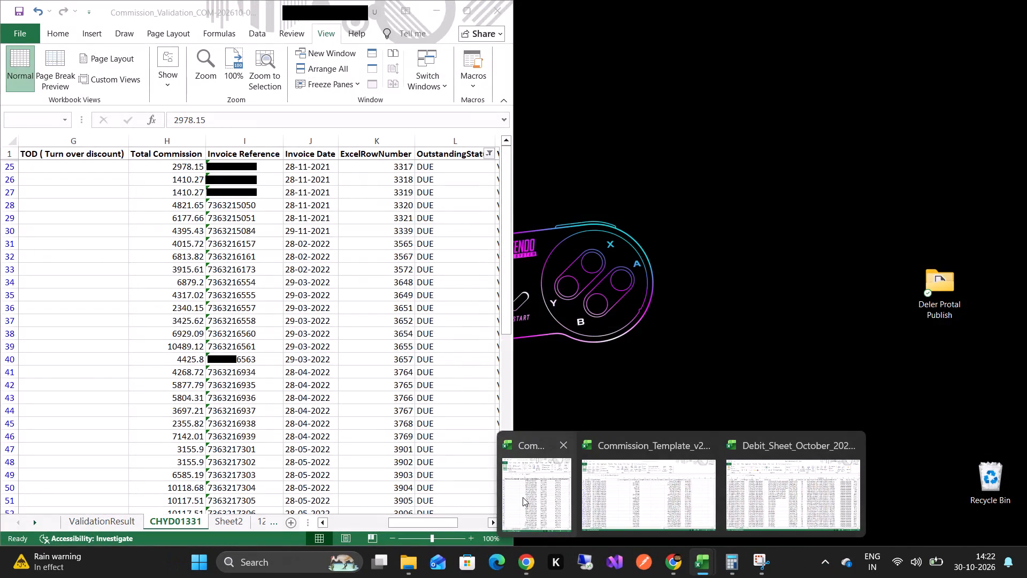
click(523, 497)
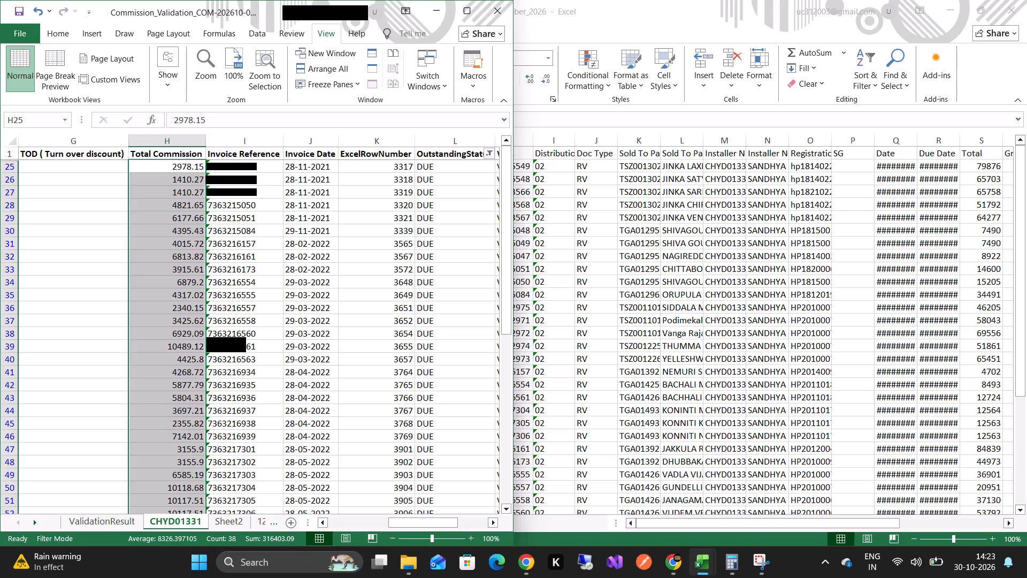
click(468, 11)
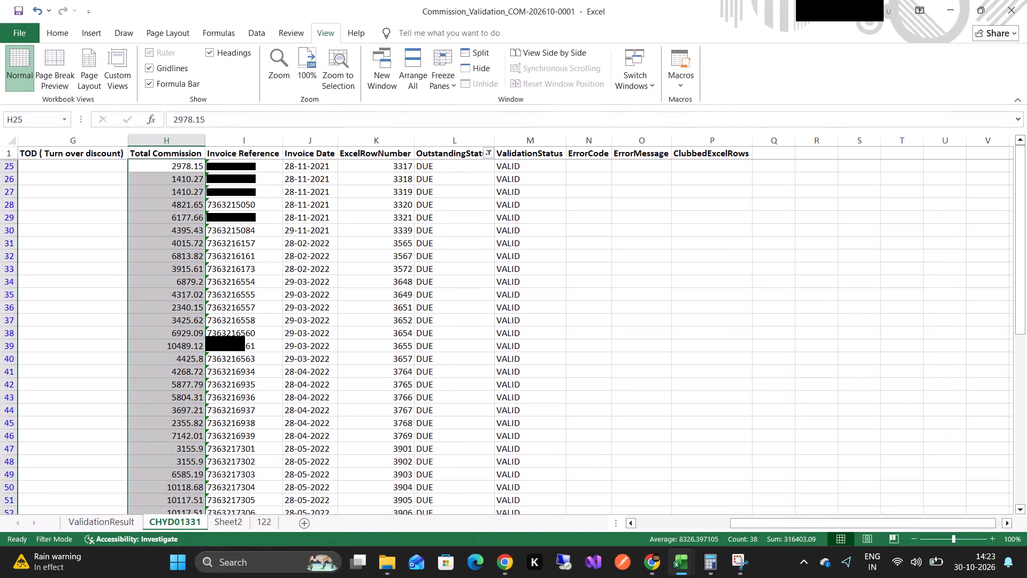
Examine the filtered commission rows on the CHYD01331 sheet, from the Registration No column through Invoice Reference.
scroll(507, 325, up, 19)
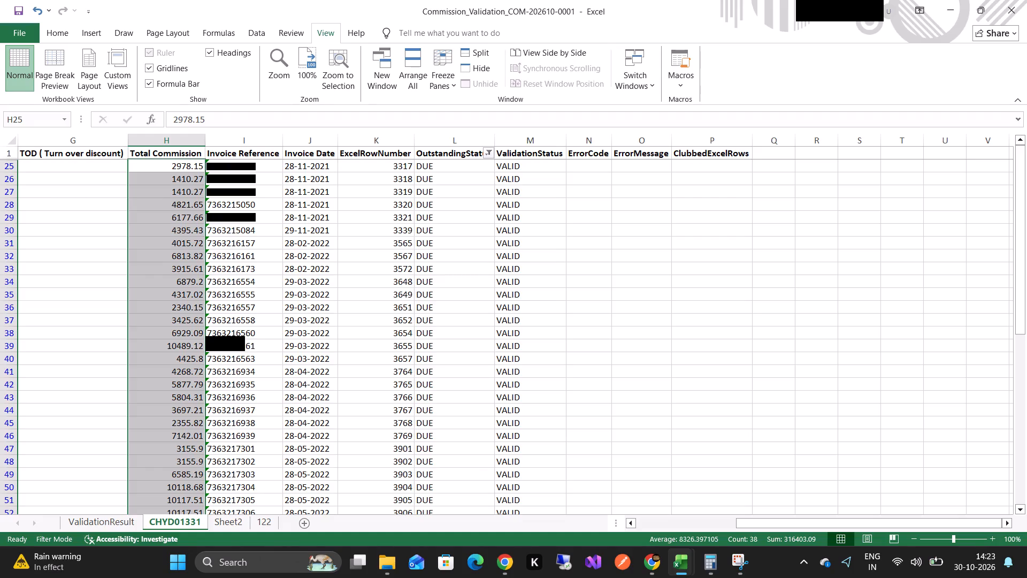
scroll(307, 274, up, 5)
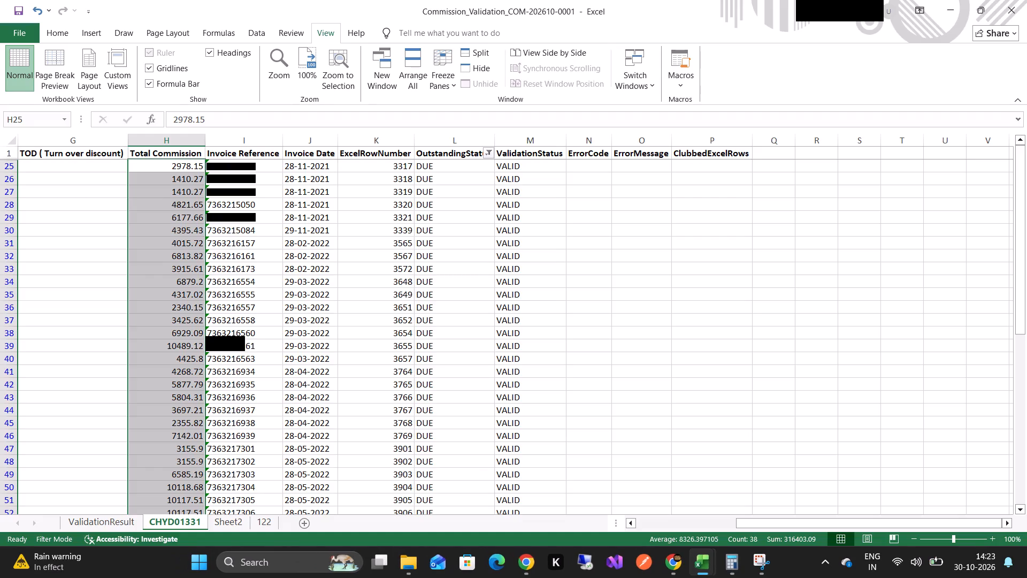
scroll(307, 270, up, 19)
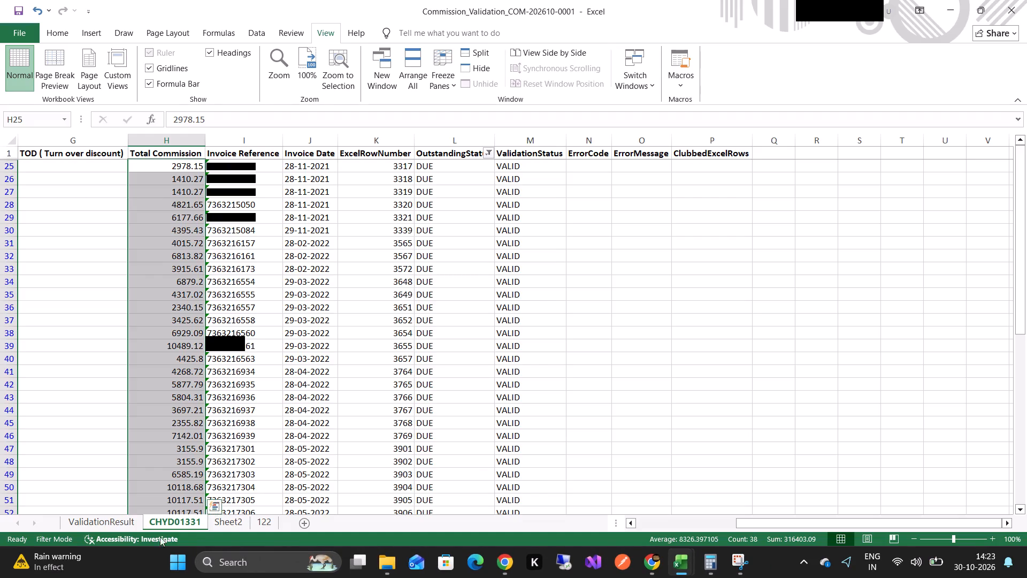
scroll(345, 262, up, 12)
scroll(385, 283, up, 6)
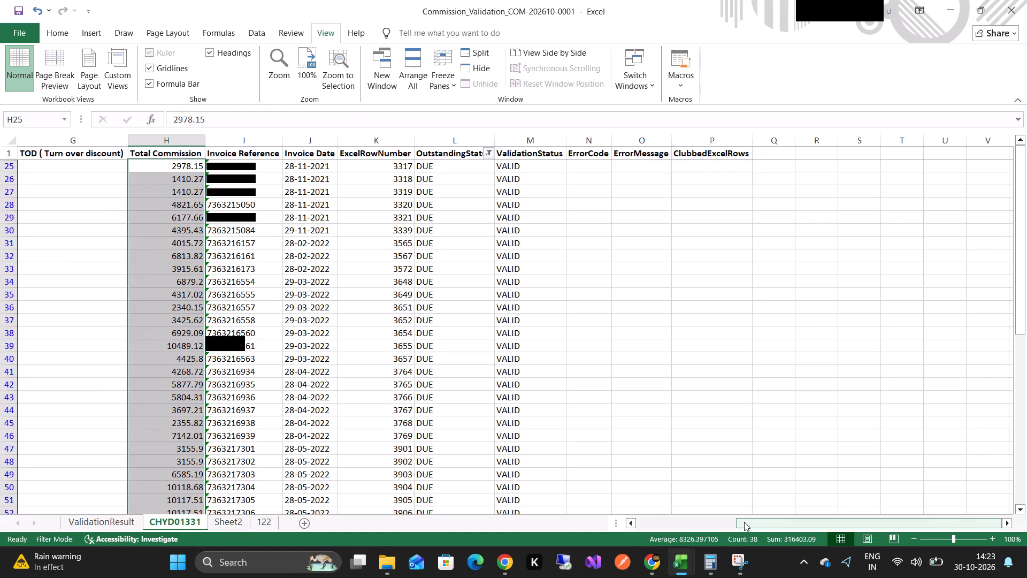
drag(744, 522, 620, 541)
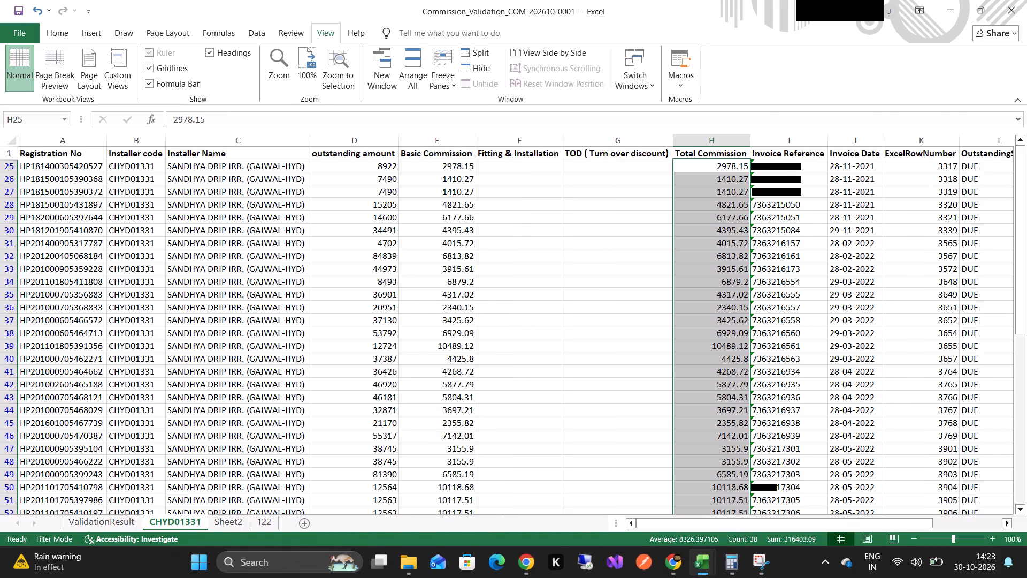
scroll(611, 344, up, 5)
scroll(426, 352, up, 5)
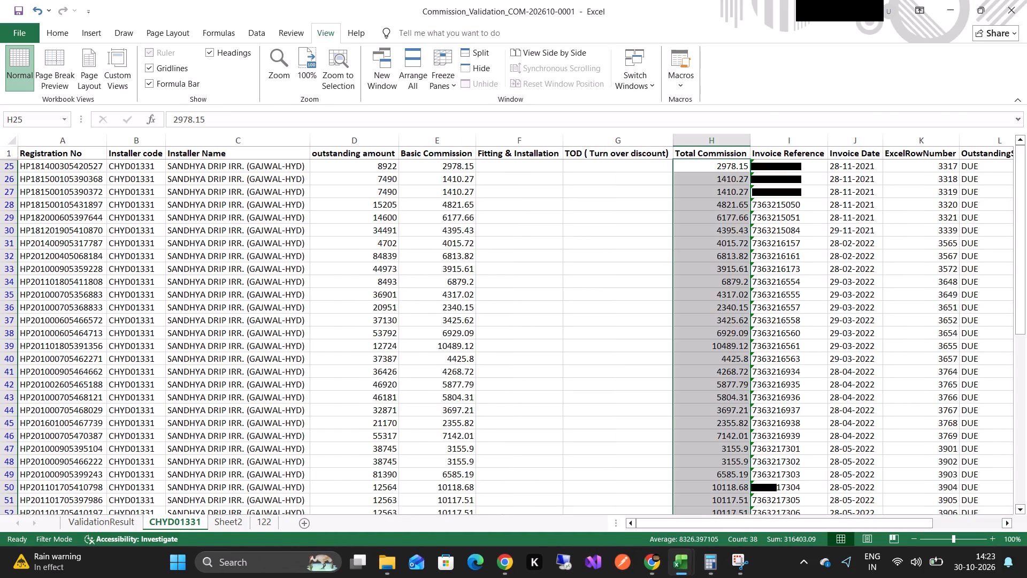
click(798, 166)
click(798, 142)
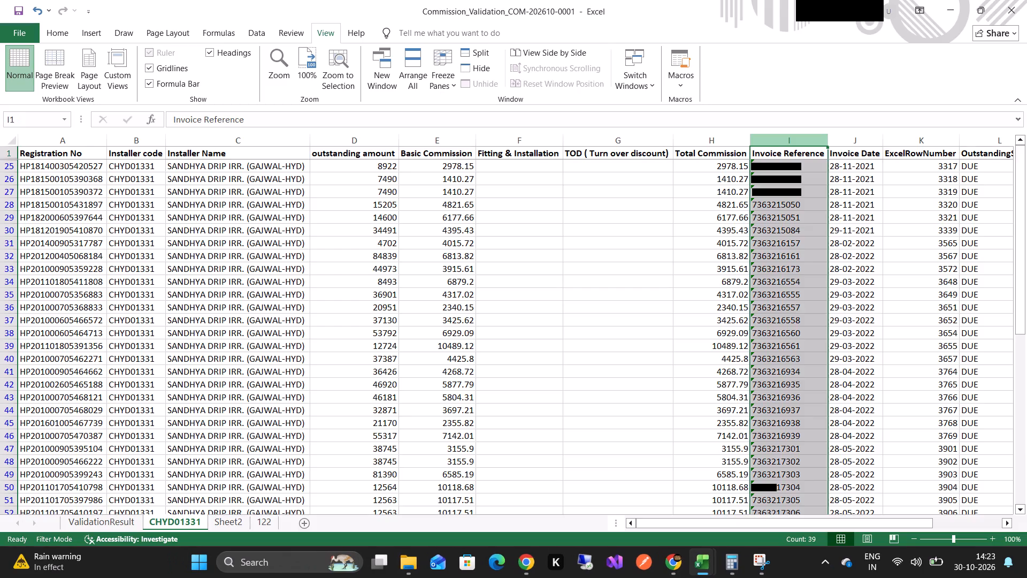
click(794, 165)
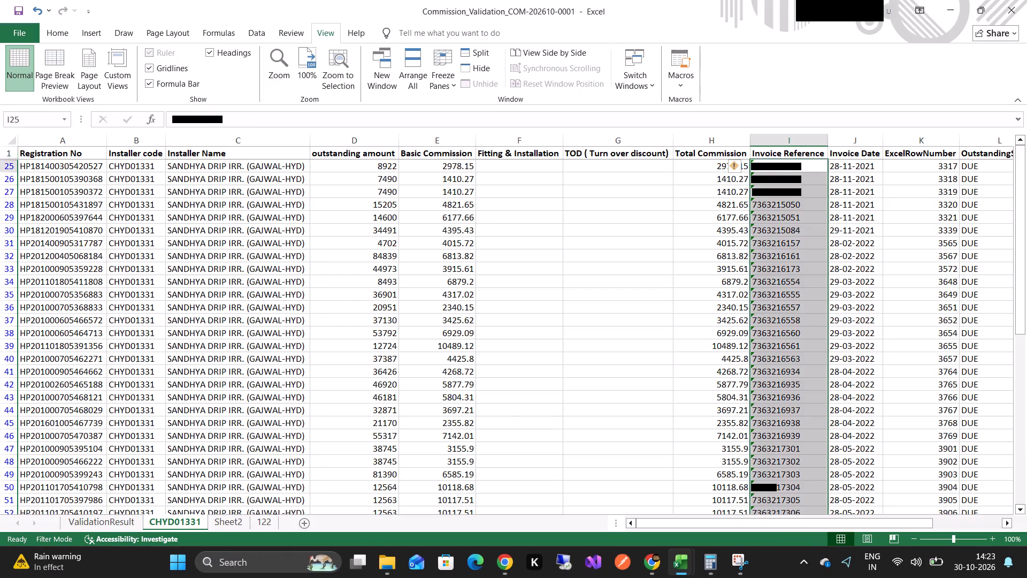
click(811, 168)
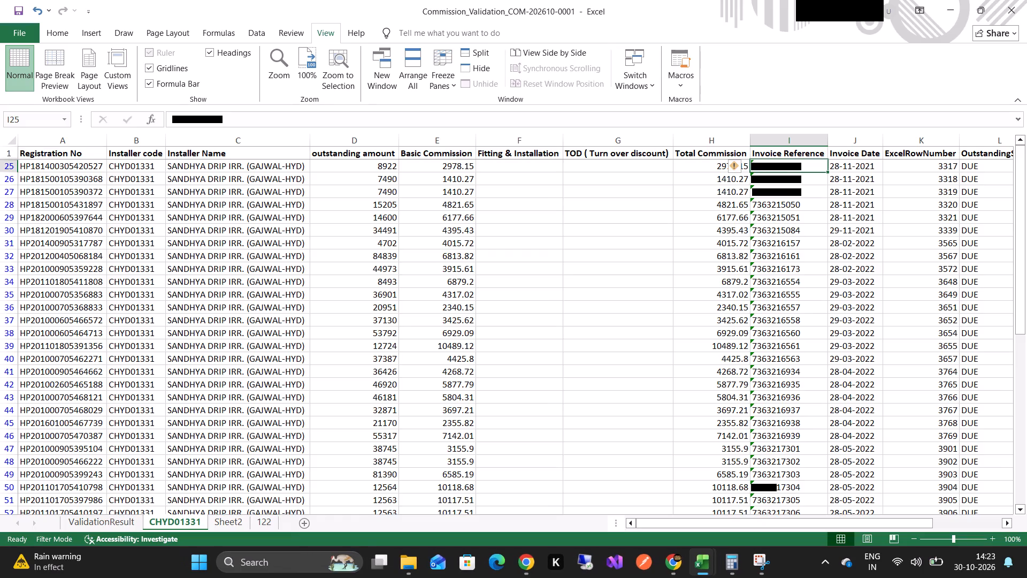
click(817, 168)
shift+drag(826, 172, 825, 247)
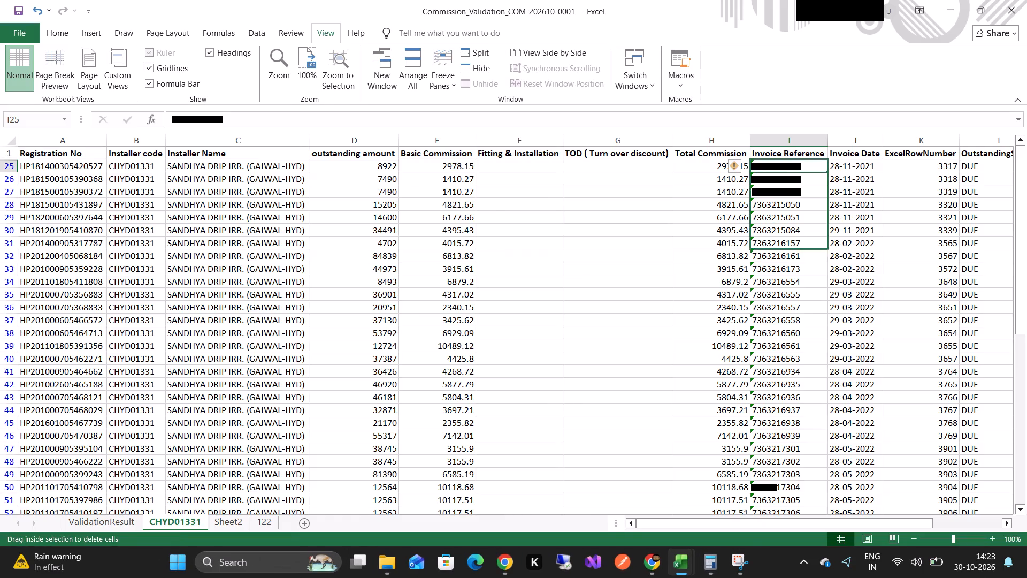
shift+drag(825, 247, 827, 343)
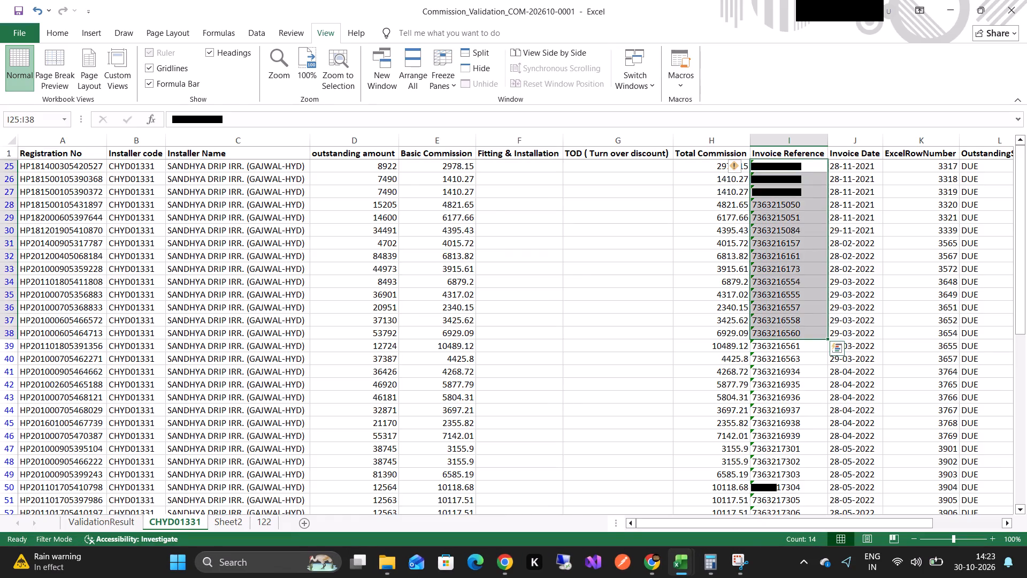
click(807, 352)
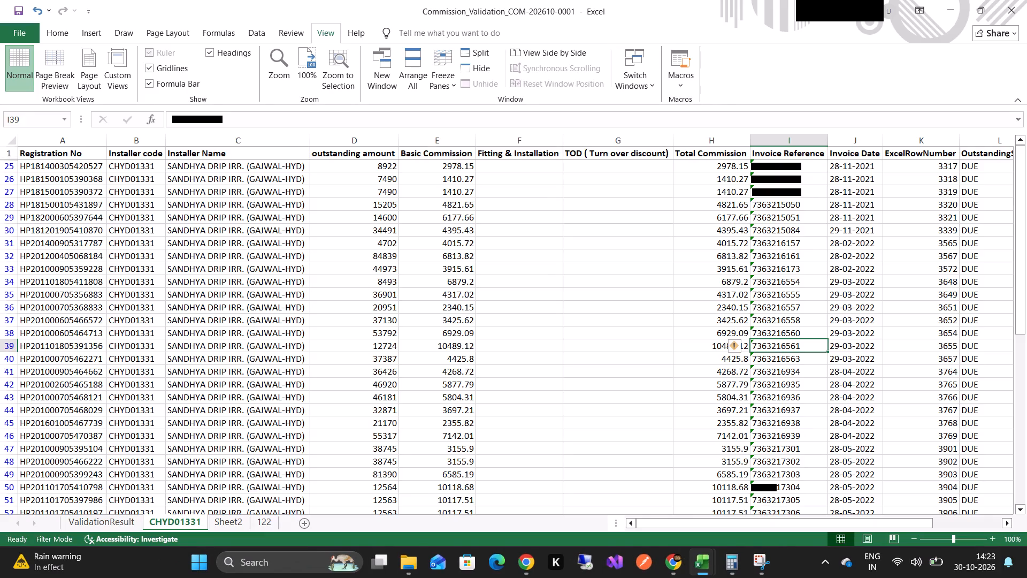
Copy the visible Invoice Reference values in rows 25 to 73 of the CHYD01331 sheet.
click(788, 163)
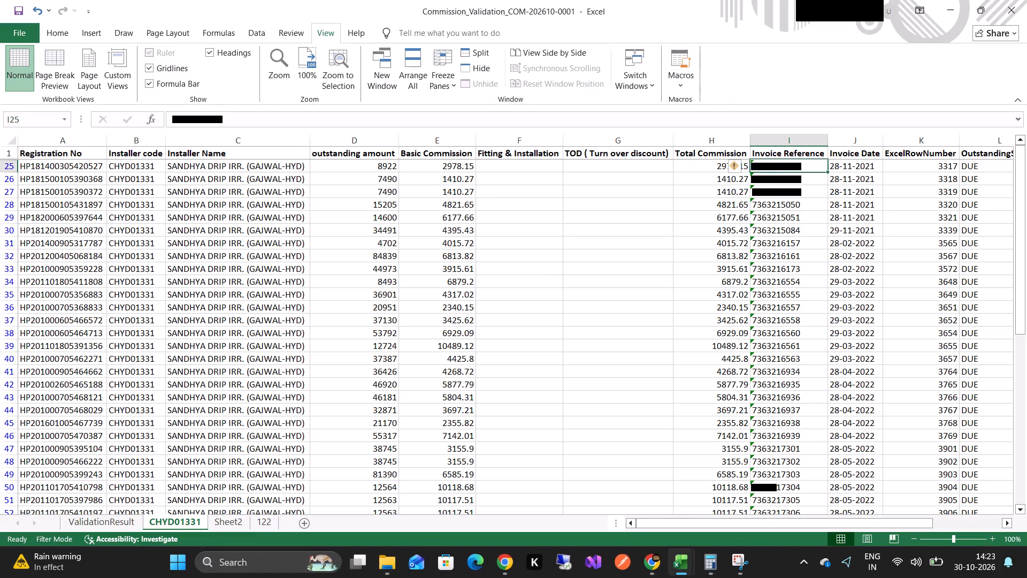
shift+drag(825, 169, 826, 247)
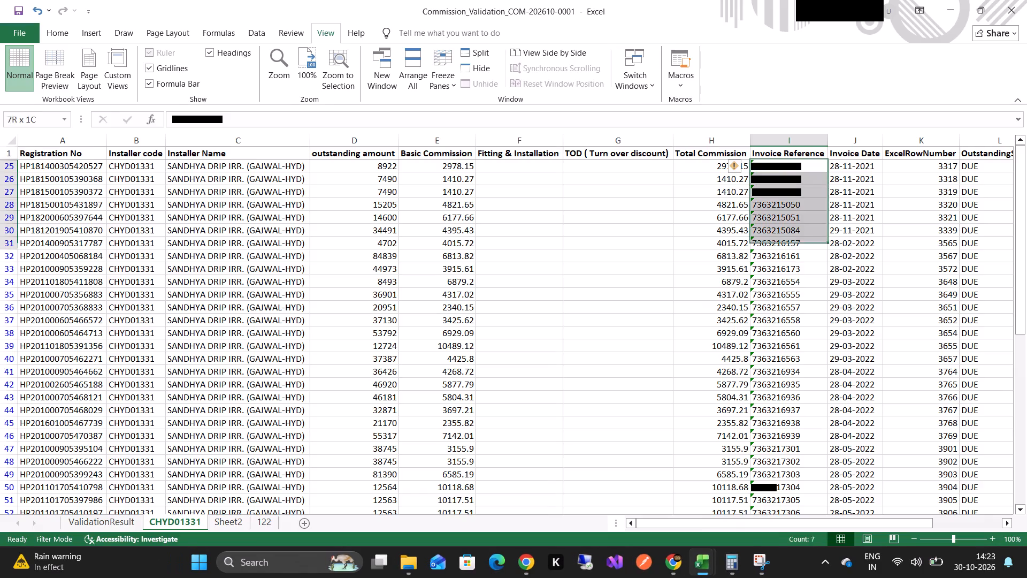
shift+drag(826, 247, 791, 538)
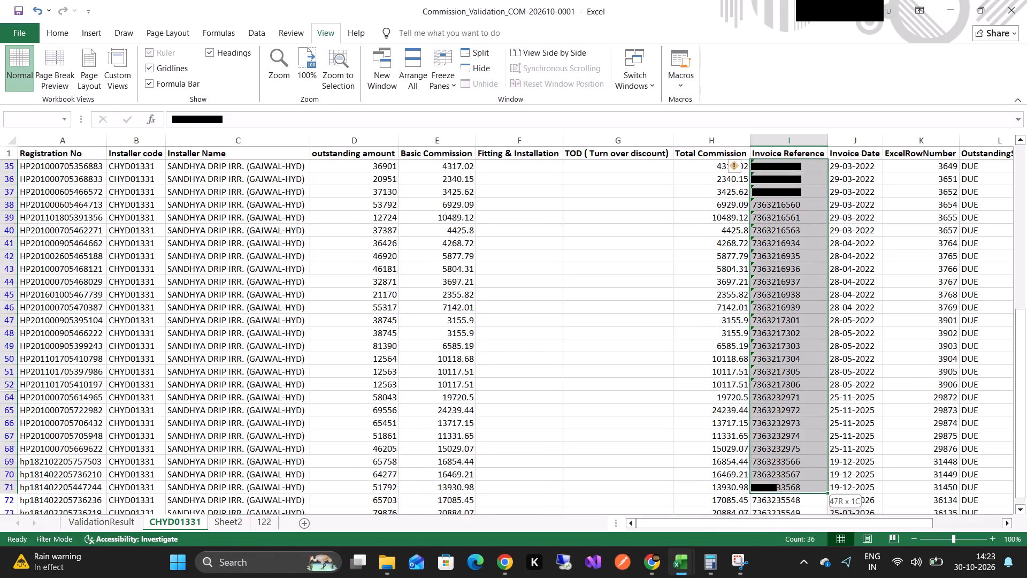
shift+drag(791, 538, 801, 493)
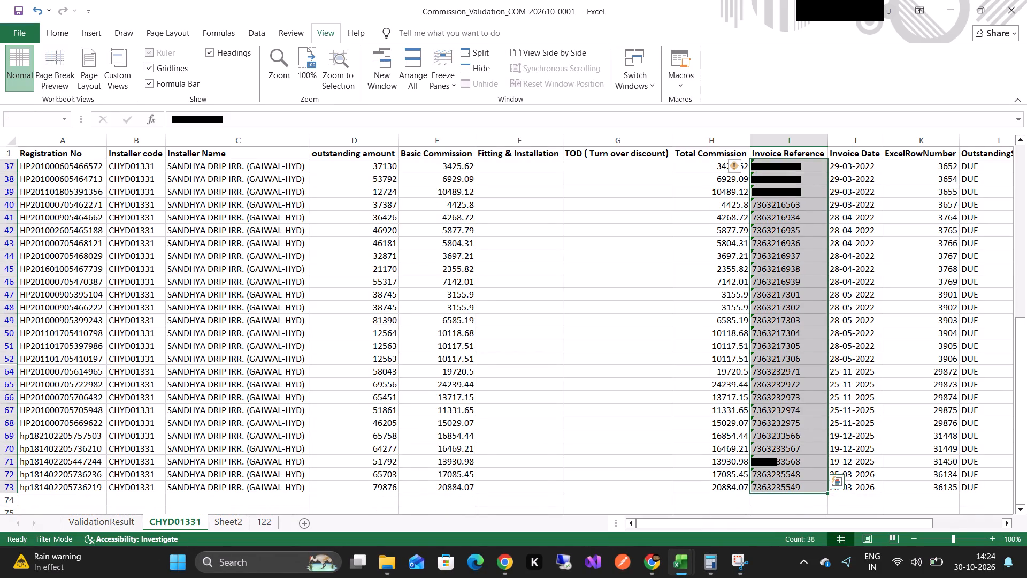
key(ctrl+c)
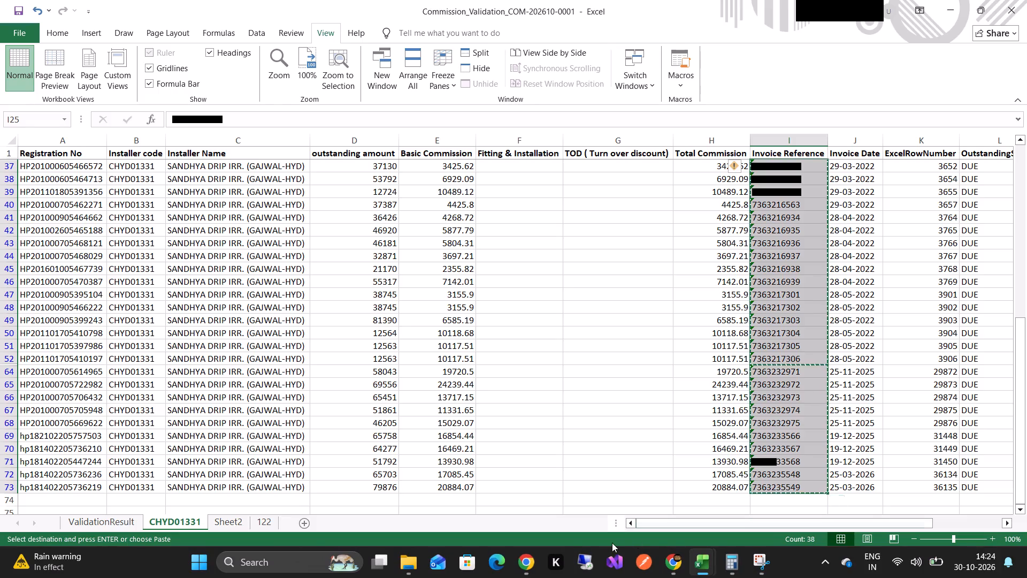
Switch to the Debit_Sheet_October_2026 workbook and examine Sheet1's Installer No. column and the columns through Dealer Category.
key(alt+Tab)
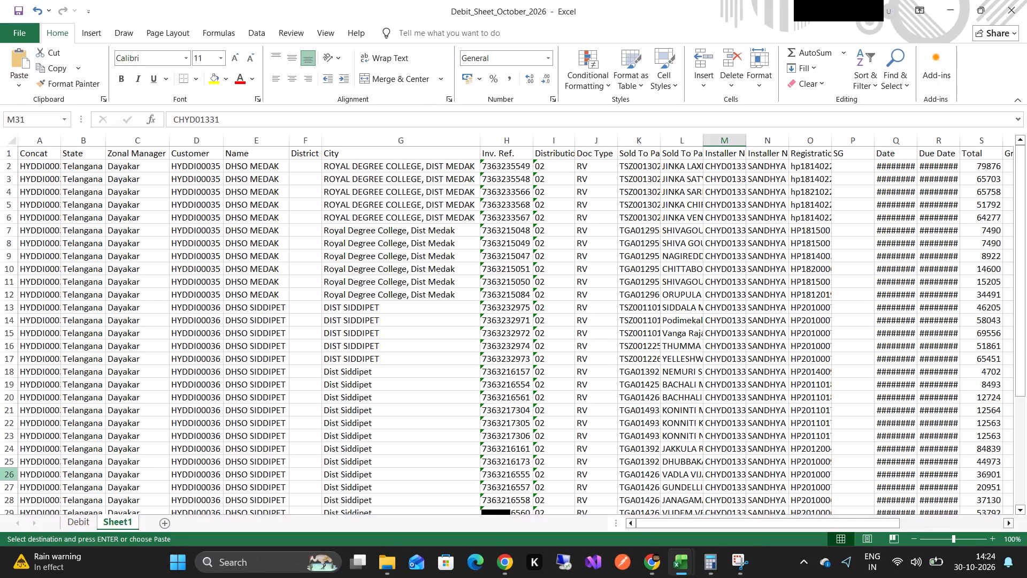
scroll(800, 280, up, 4)
scroll(747, 297, up, 7)
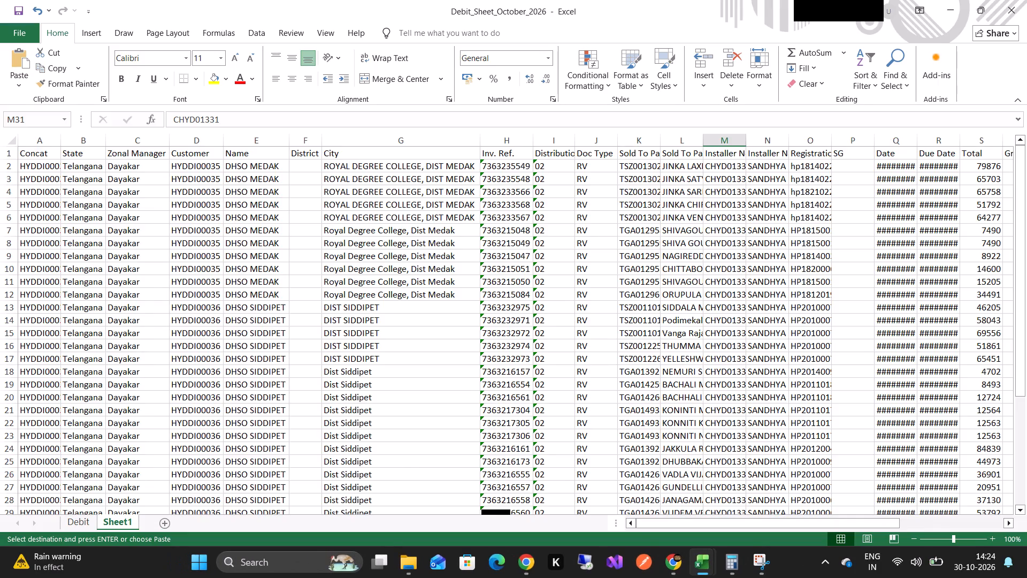
click(724, 139)
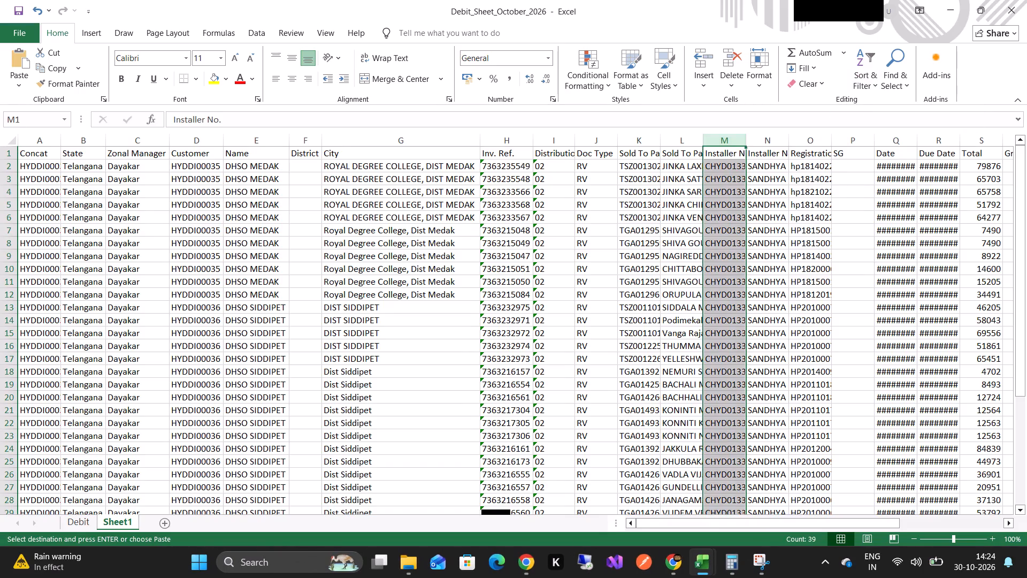
drag(780, 518, 867, 515)
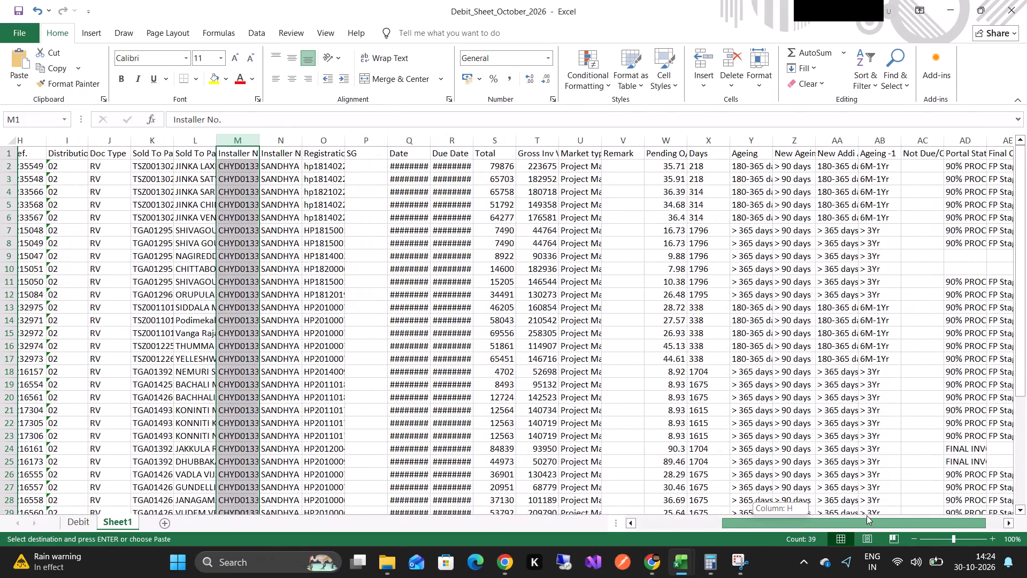
drag(867, 515, 887, 515)
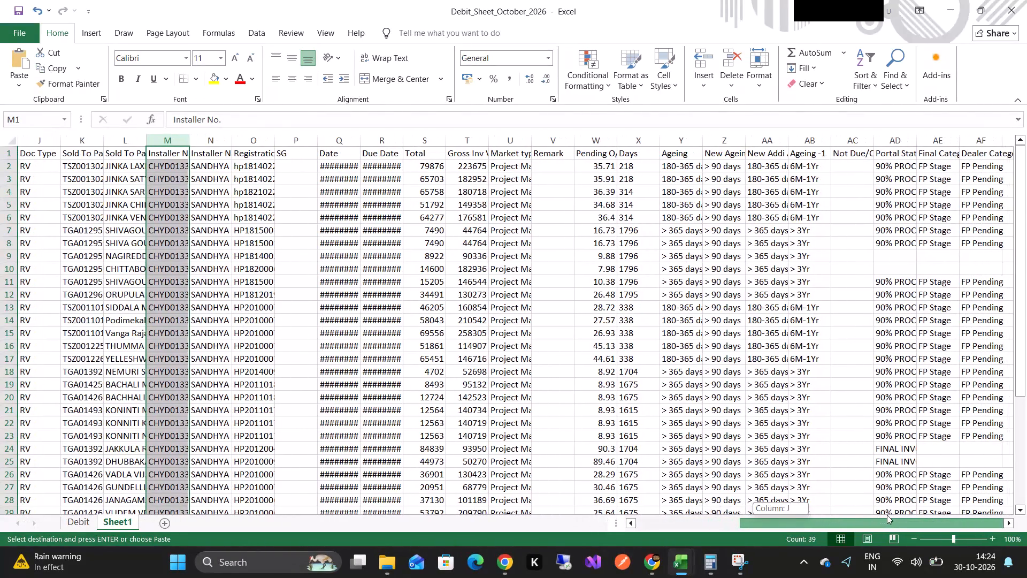
drag(887, 515, 905, 514)
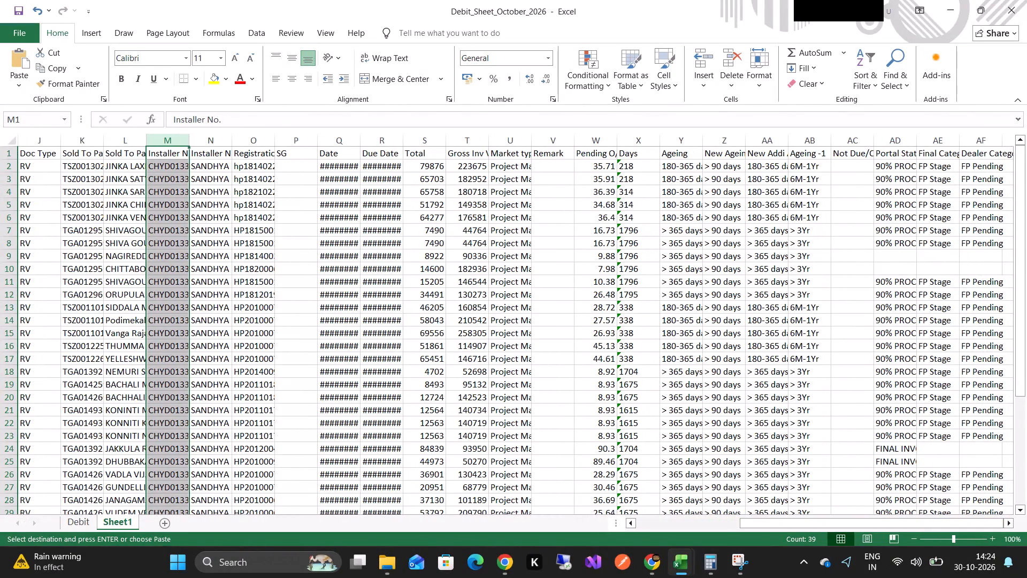
scroll(725, 427, down, 1)
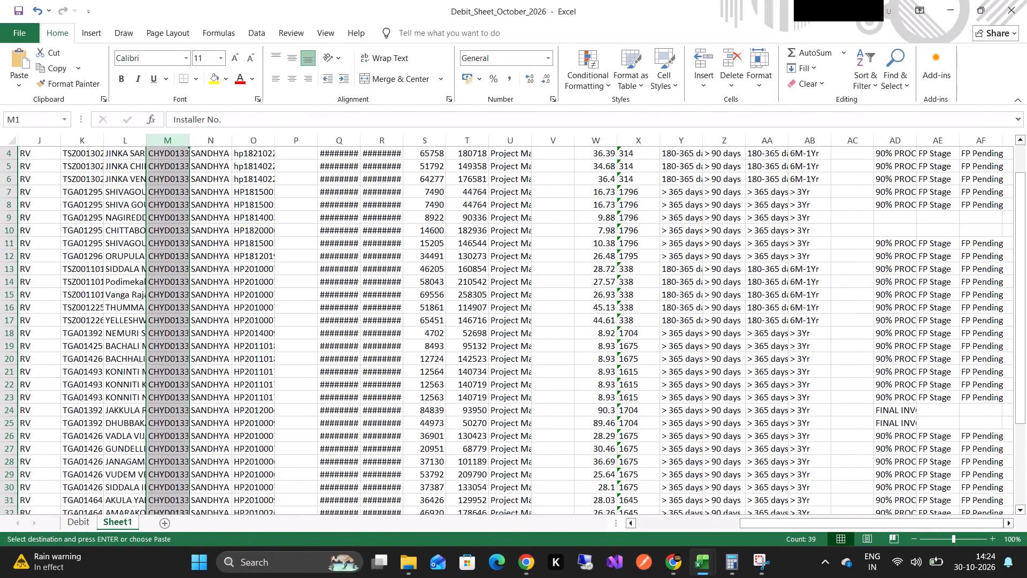
scroll(578, 402, up, 2)
scroll(359, 334, up, 4)
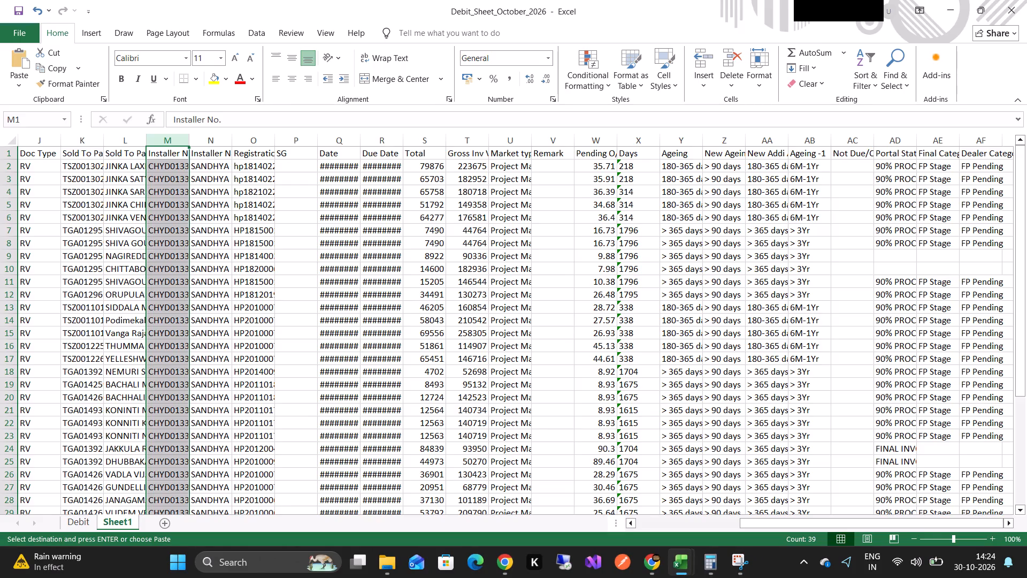
drag(924, 524, 840, 535)
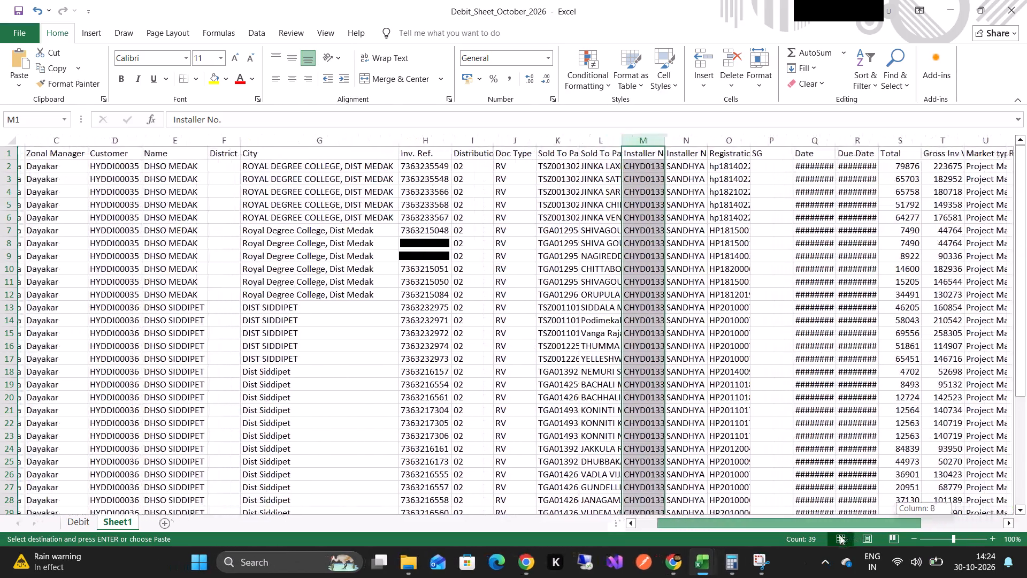
drag(840, 535, 808, 544)
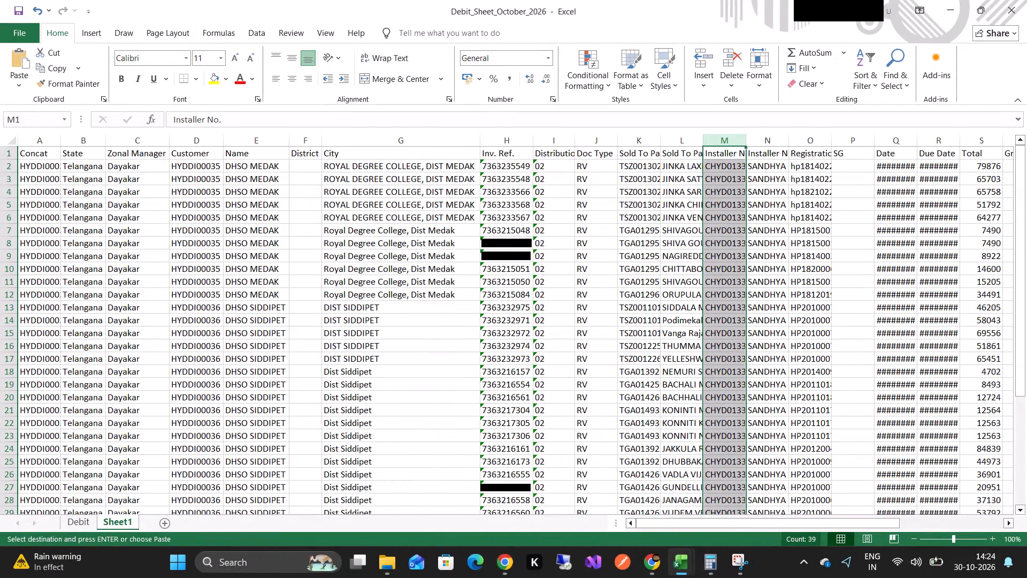
Add a filter to the Inv. Ref. column on Sheet1 of the debit sheet.
click(506, 155)
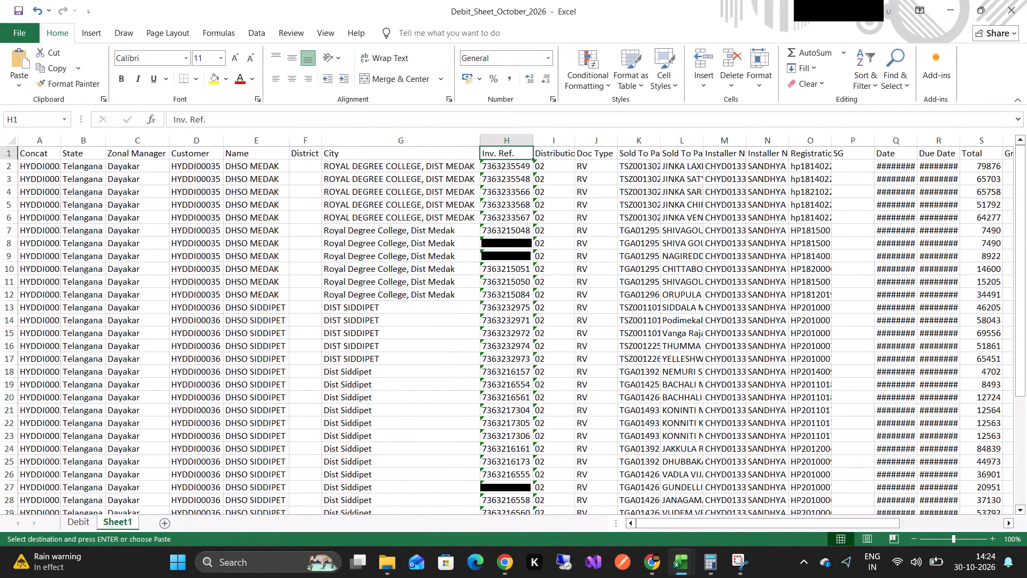
click(511, 141)
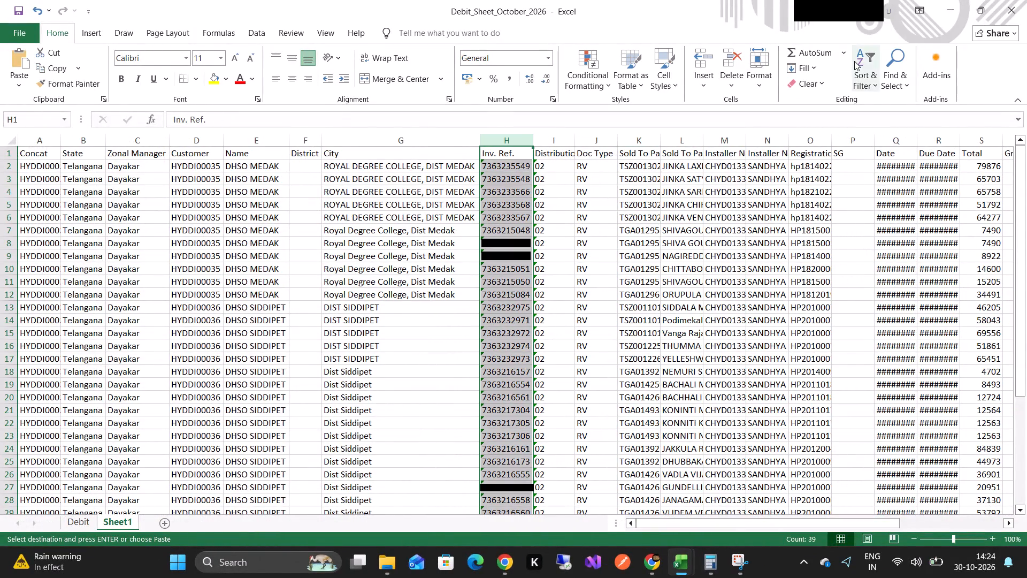
click(866, 57)
click(876, 145)
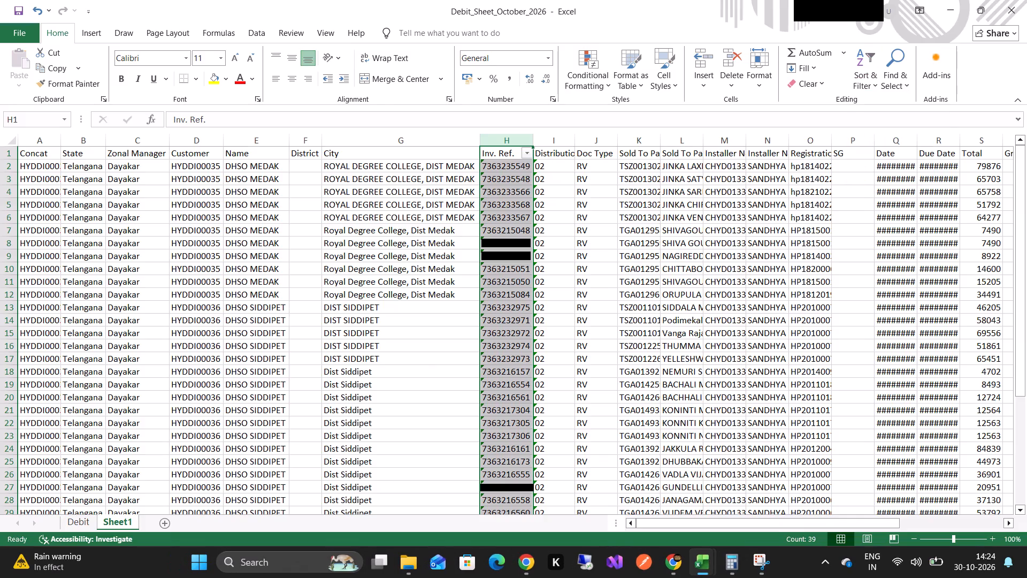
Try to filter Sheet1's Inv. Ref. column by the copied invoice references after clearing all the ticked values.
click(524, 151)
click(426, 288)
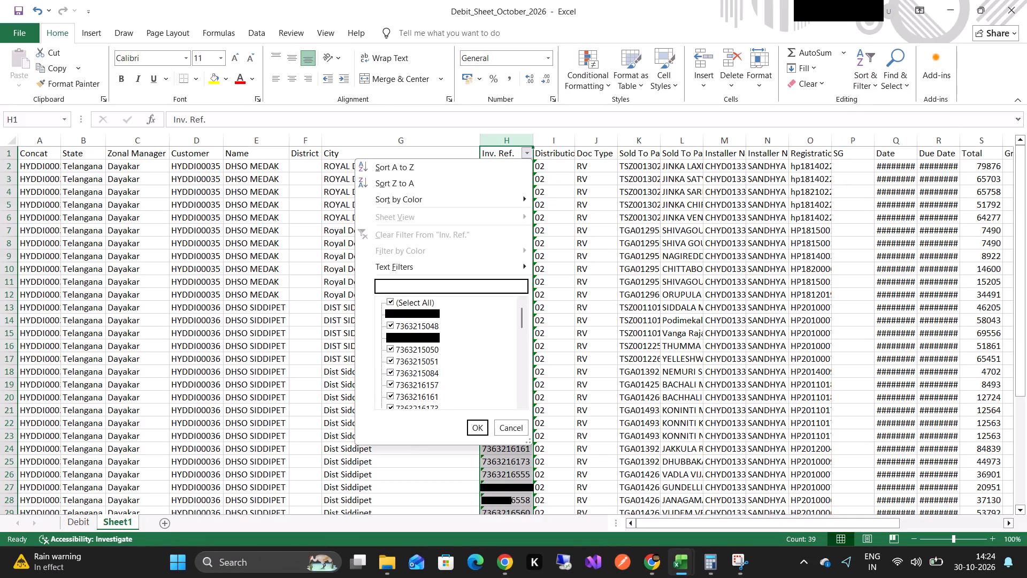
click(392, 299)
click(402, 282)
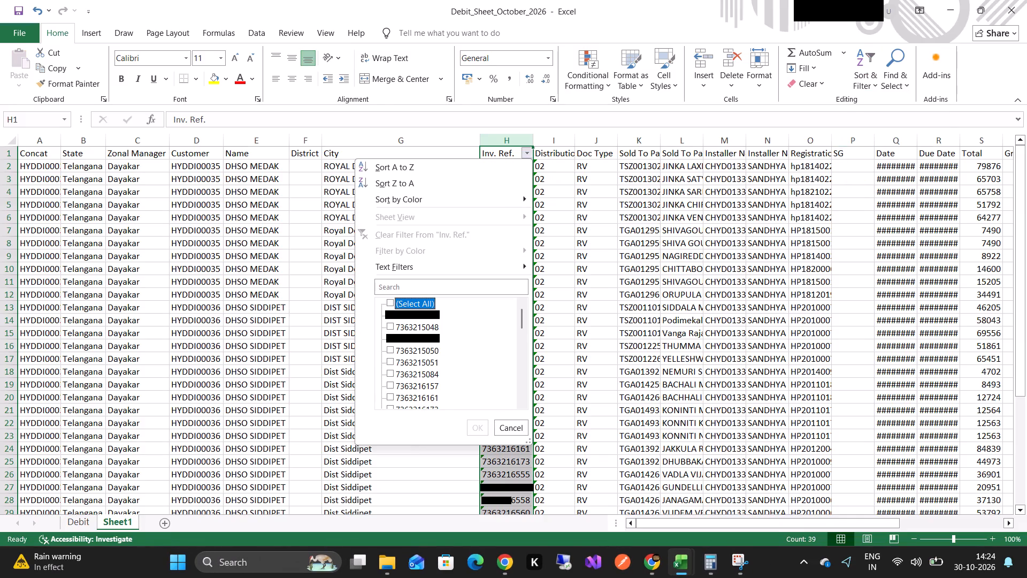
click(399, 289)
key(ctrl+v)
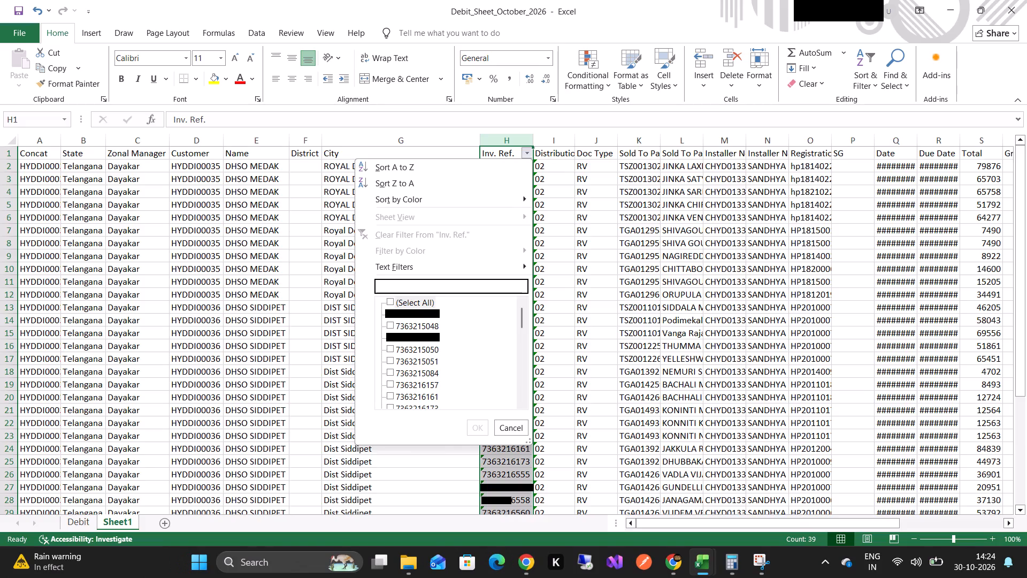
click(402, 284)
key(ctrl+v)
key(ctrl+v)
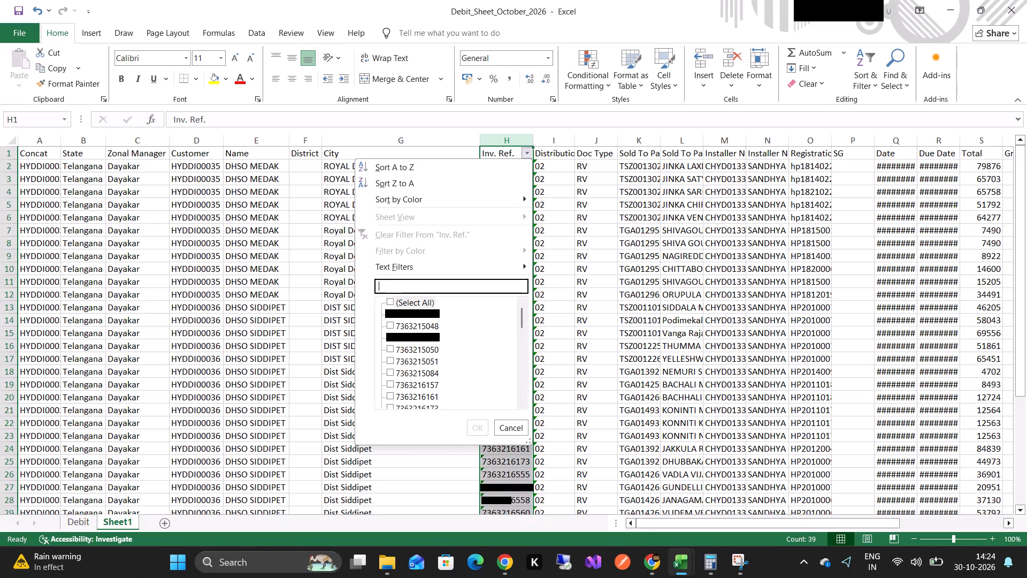
Copy the visible Invoice Reference values in rows 25 to 73 of the commission validation workbook's CHYD01331 sheet again.
key(alt+Tab)
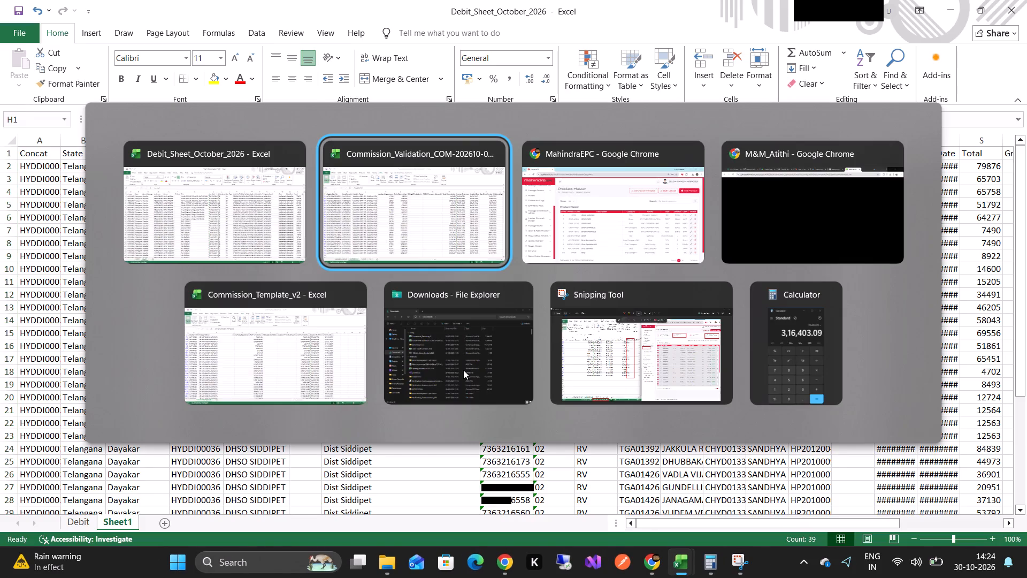
key(ctrl+c)
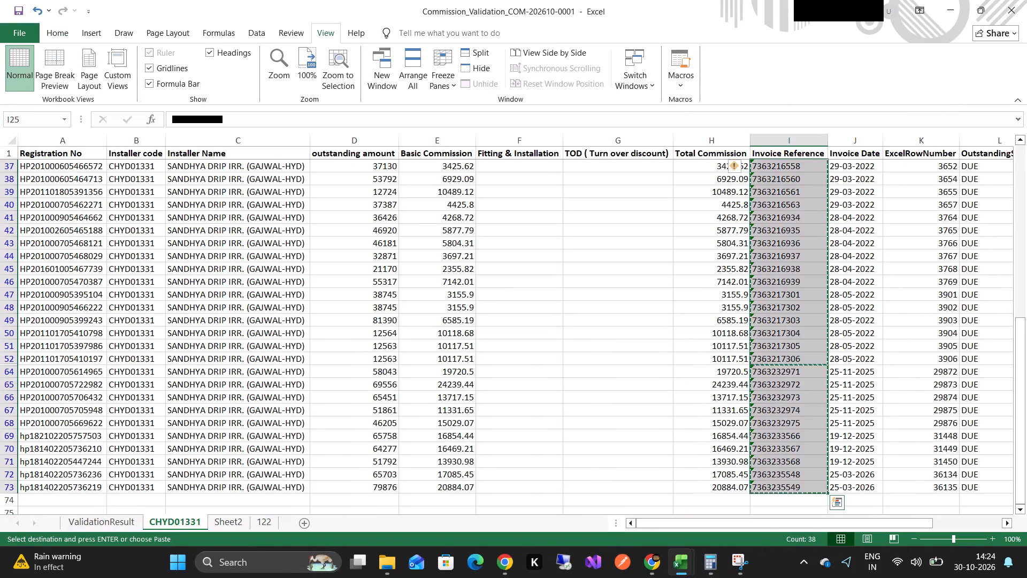
key(ctrl+c)
key(ctrl+c)
key(alt+Tab)
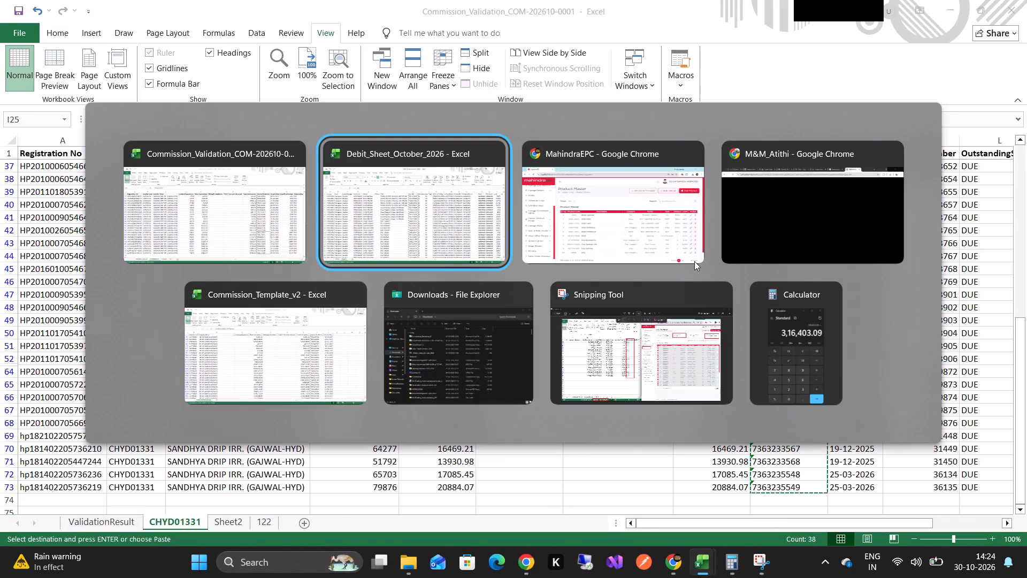
Filter the Inv. Ref. column on the debit sheet's Sheet1 by the single invoice reference pasted from the copied values.
click(525, 153)
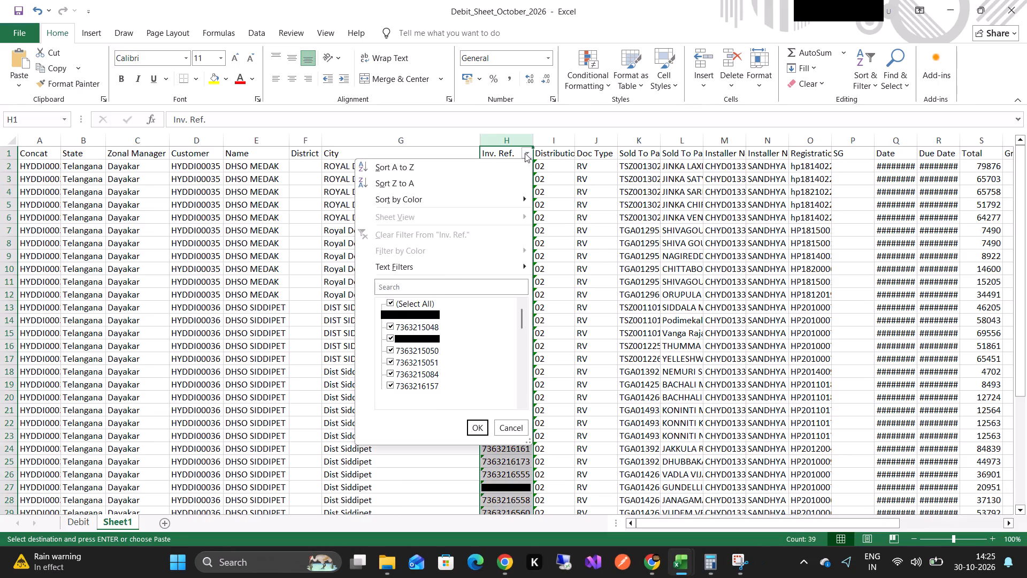
click(390, 302)
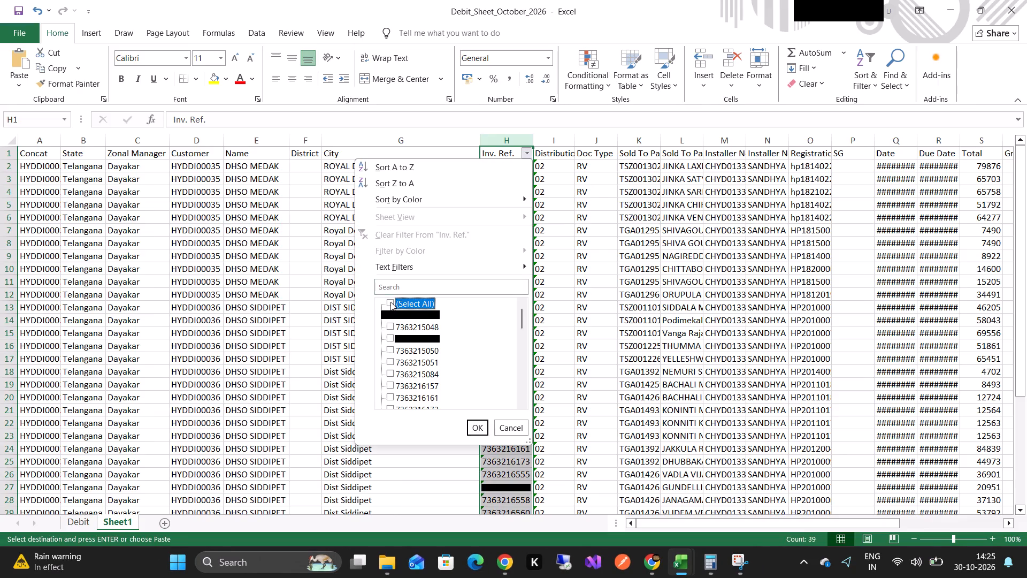
click(409, 288)
key(ctrl+v)
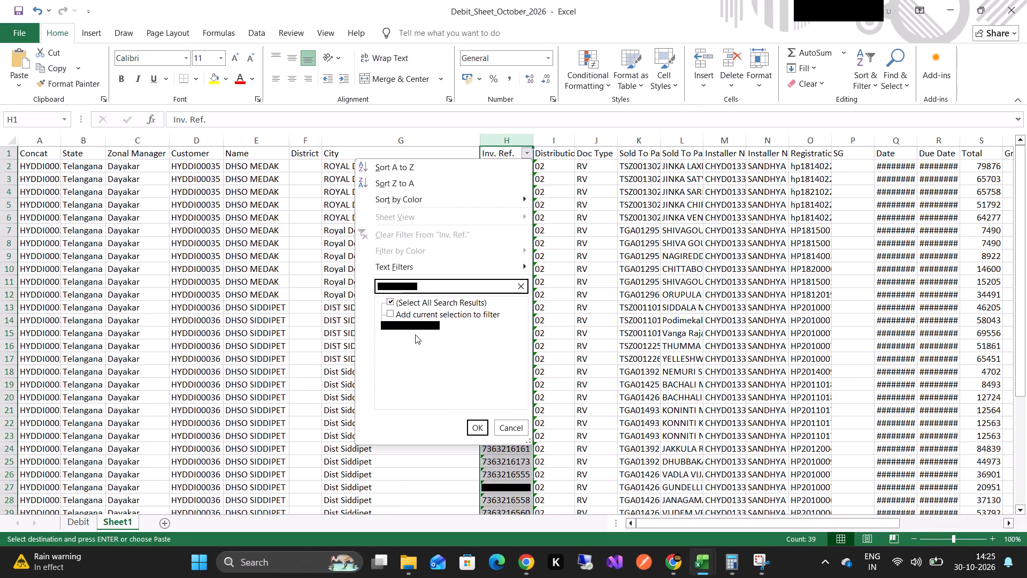
key(ctrl+v)
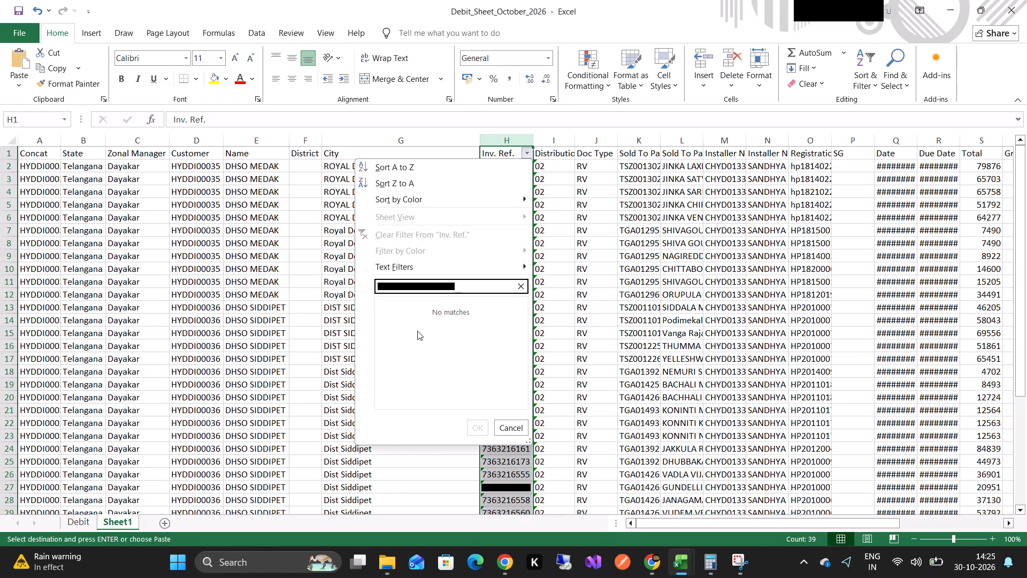
key(ctrl+z)
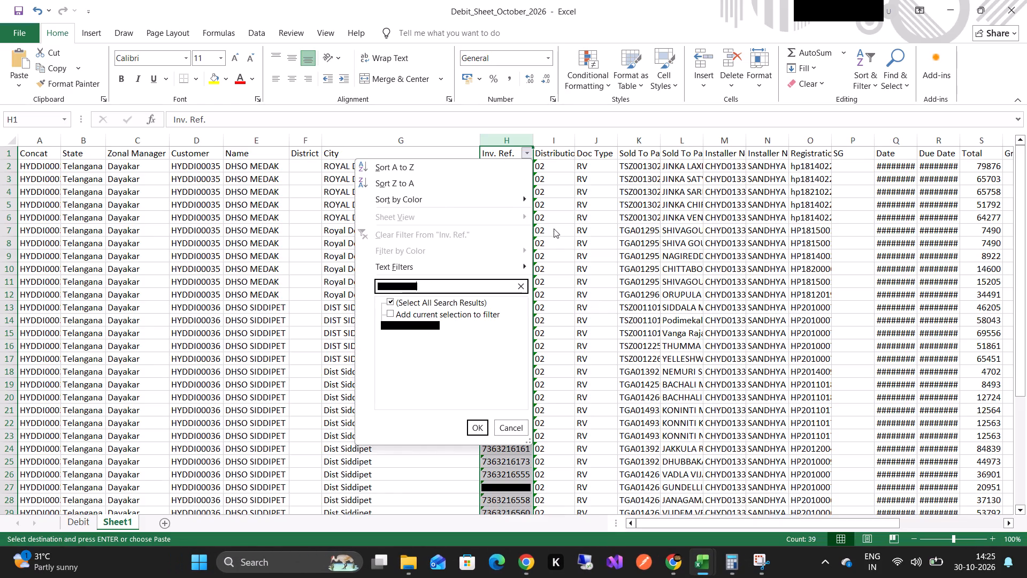
click(472, 426)
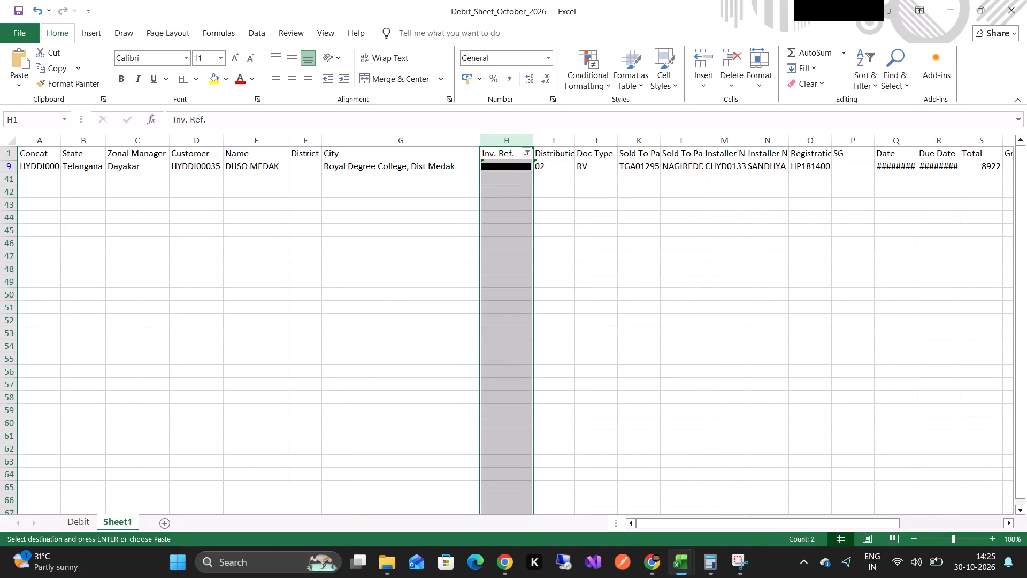
scroll(518, 372, up, 7)
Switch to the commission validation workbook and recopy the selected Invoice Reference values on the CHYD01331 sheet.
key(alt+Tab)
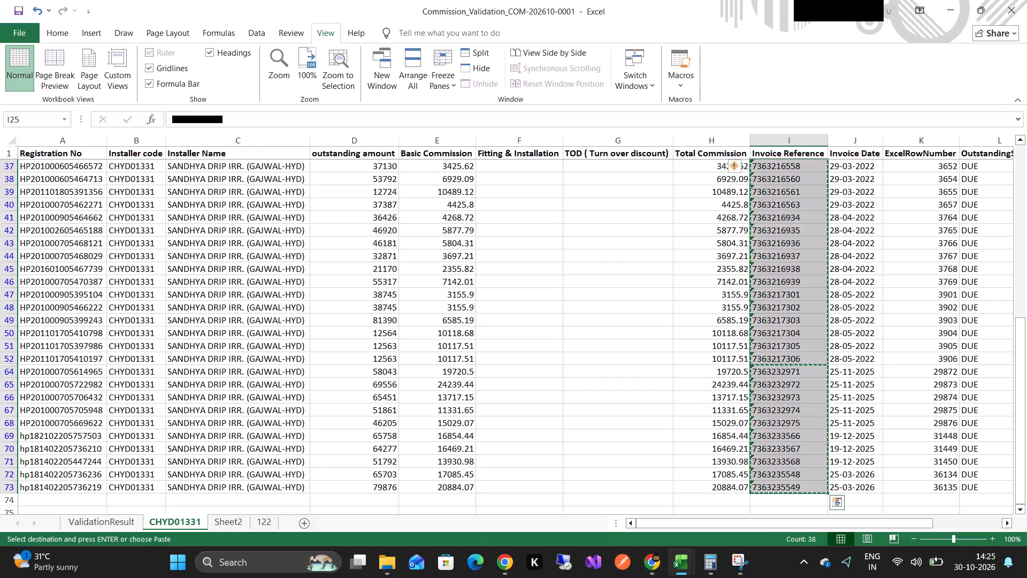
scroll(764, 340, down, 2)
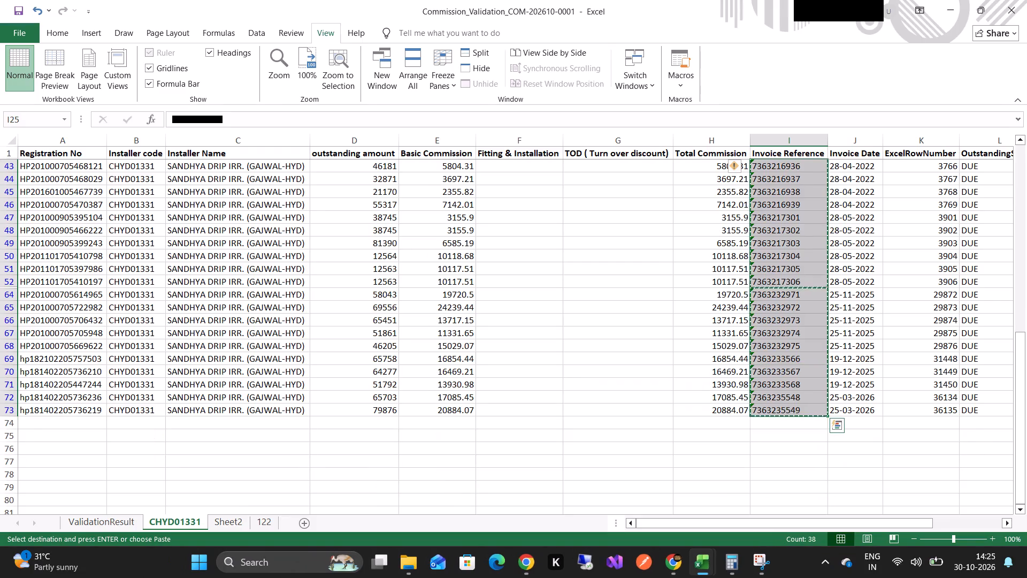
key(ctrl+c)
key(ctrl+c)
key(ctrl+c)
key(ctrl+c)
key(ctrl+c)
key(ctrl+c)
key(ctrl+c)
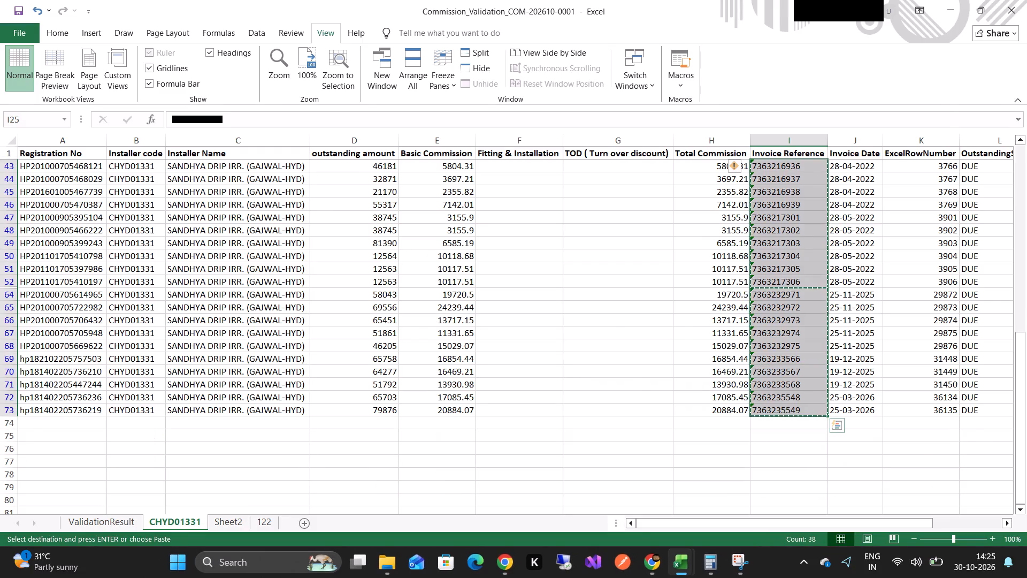
key(alt+Tab)
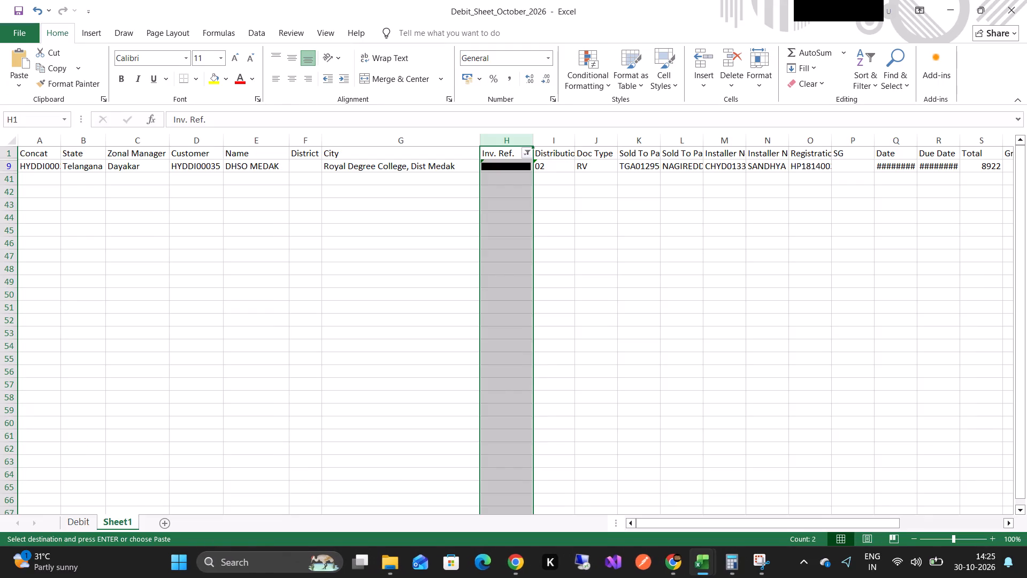
key(alt+Tab)
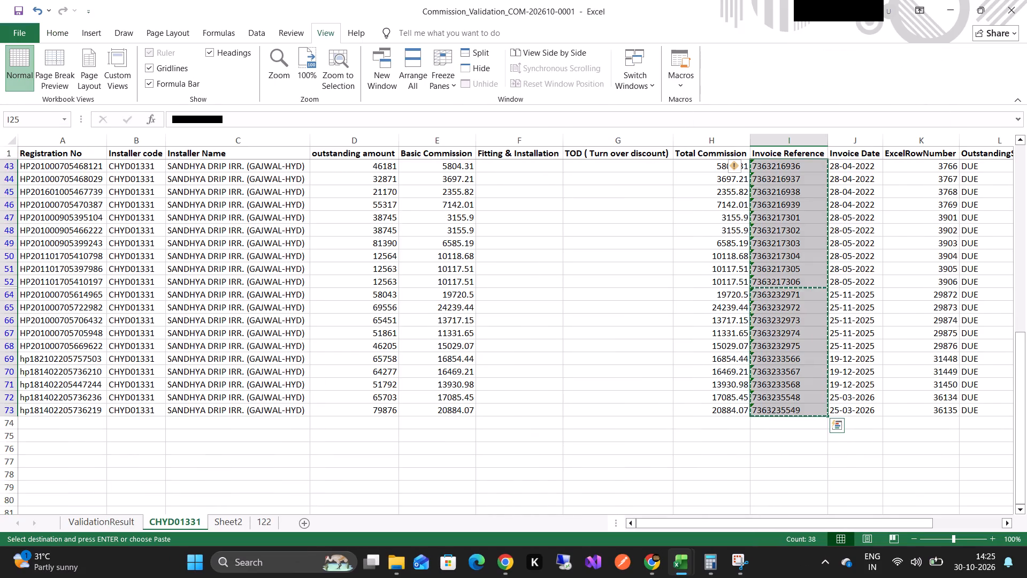
key(alt+Tab)
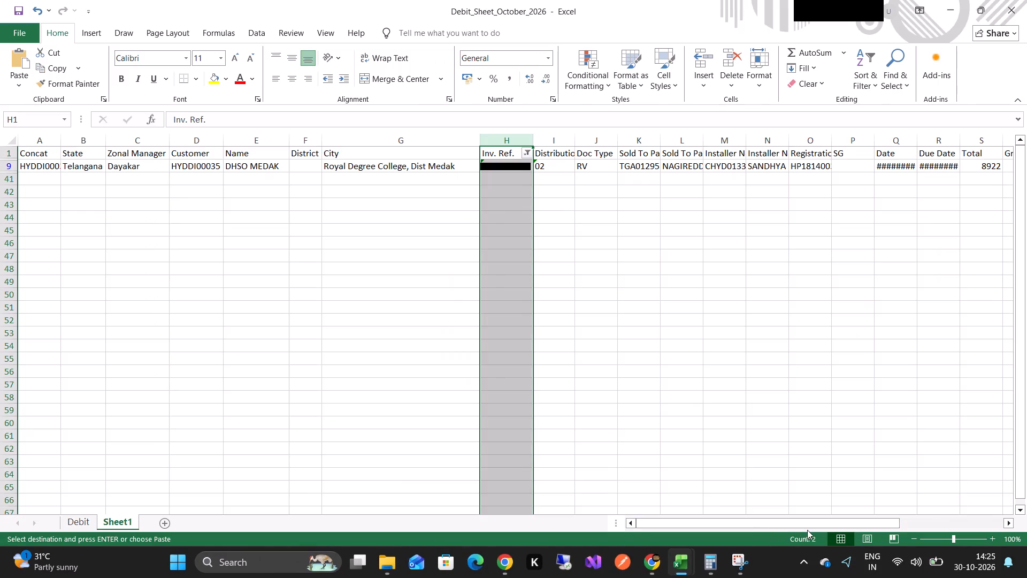
drag(811, 524, 872, 523)
key(alt+Tab)
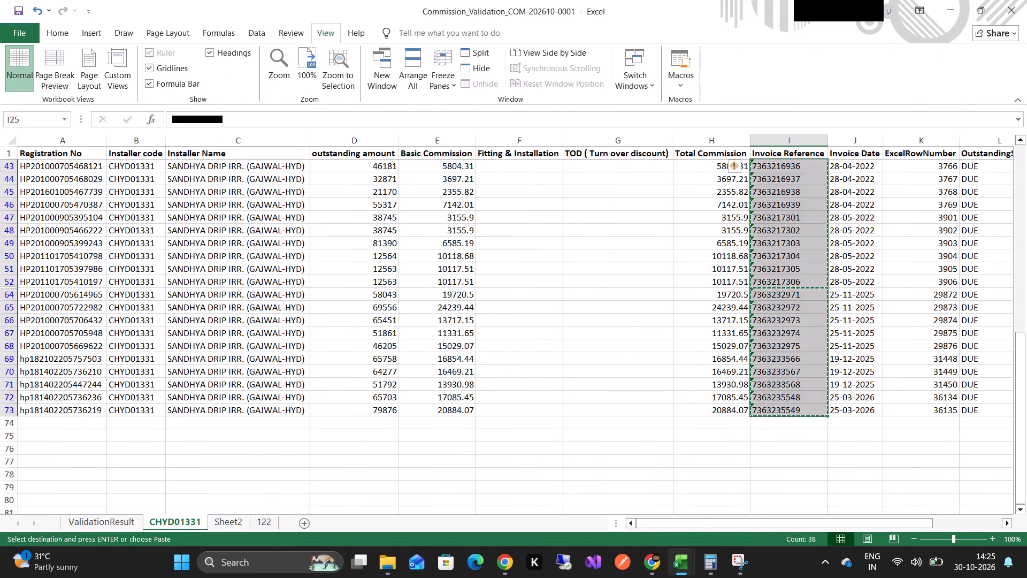
key(alt+Tab)
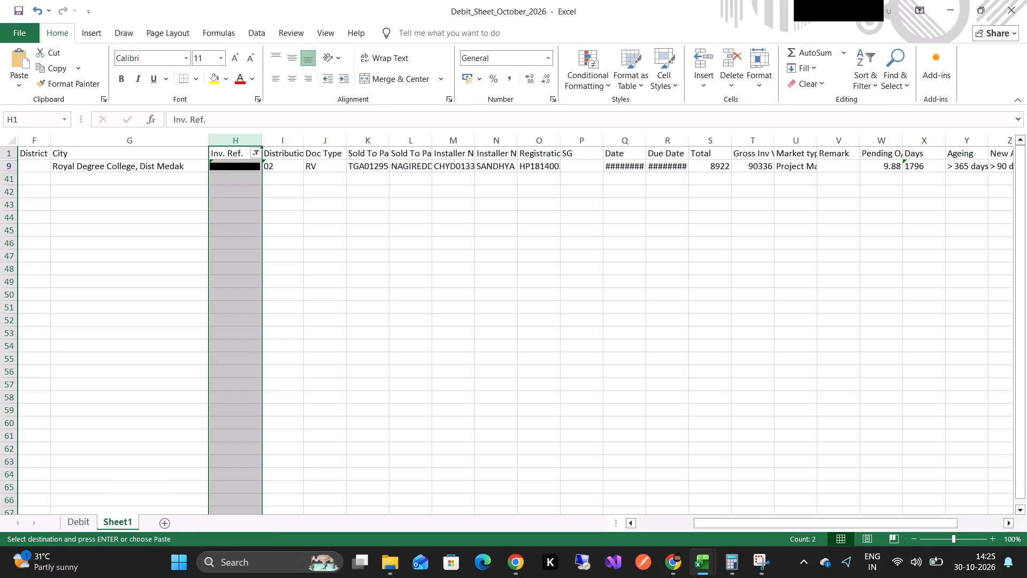
key(alt+Tab)
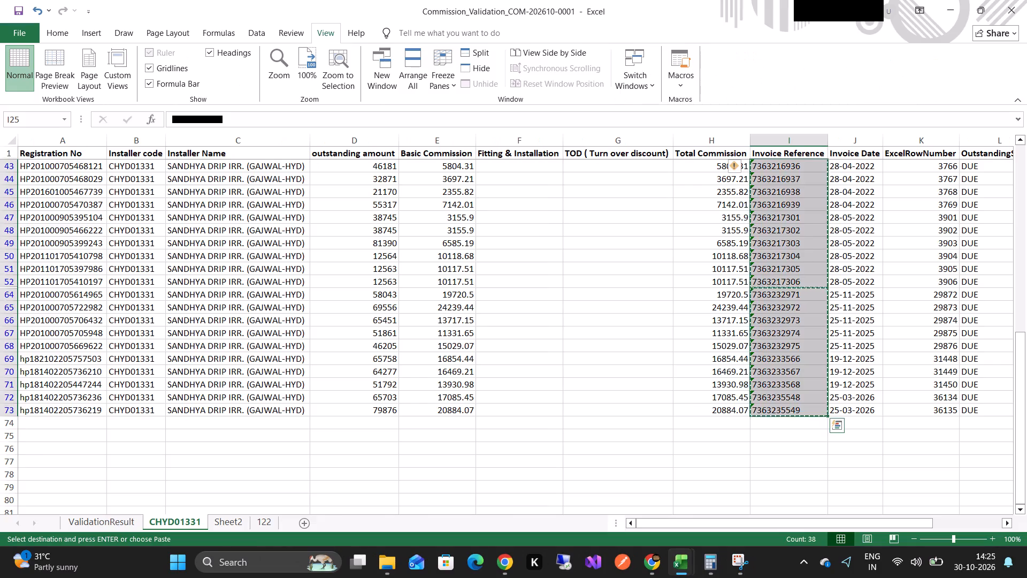
click(803, 138)
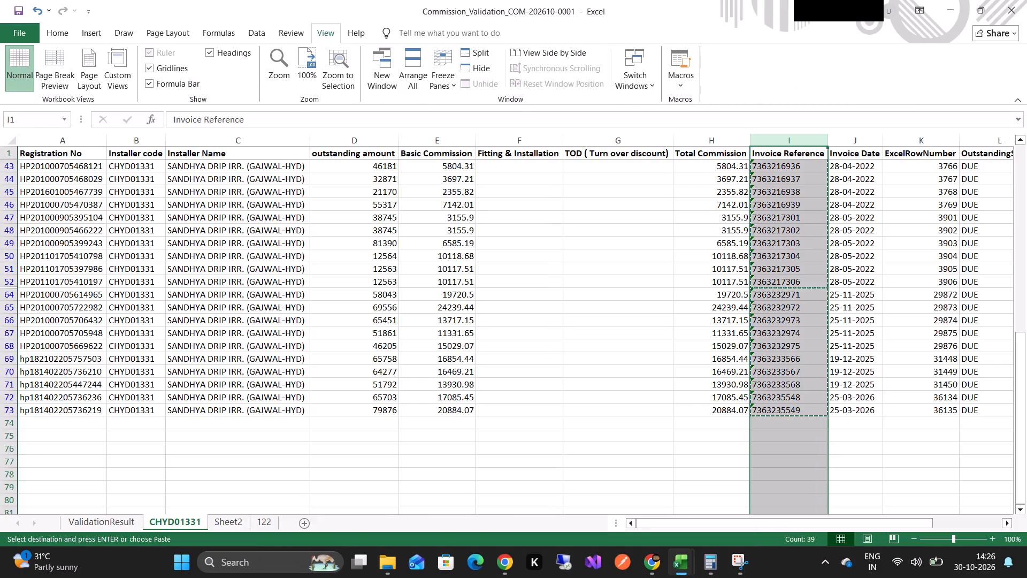
click(56, 30)
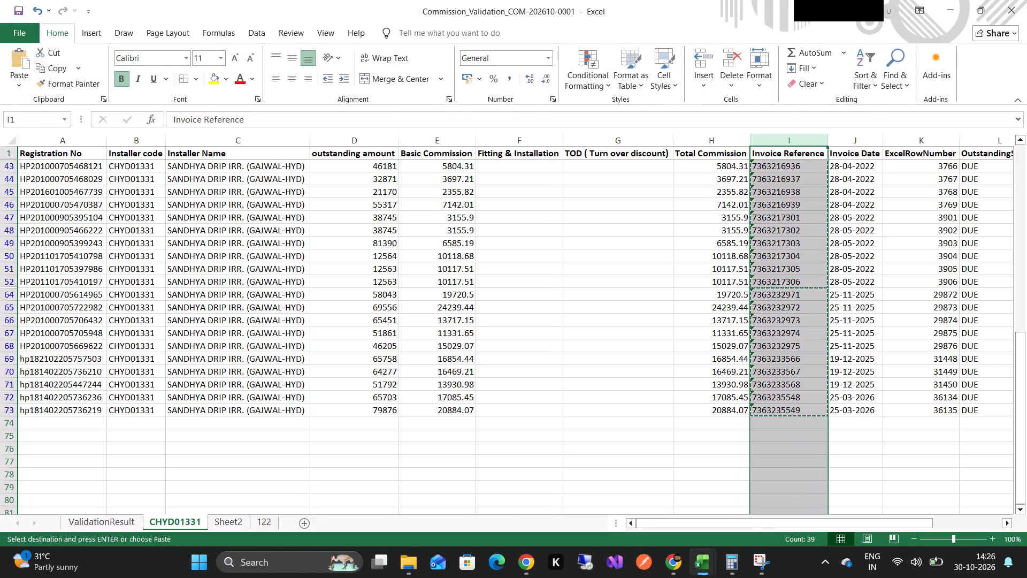
click(864, 75)
click(872, 153)
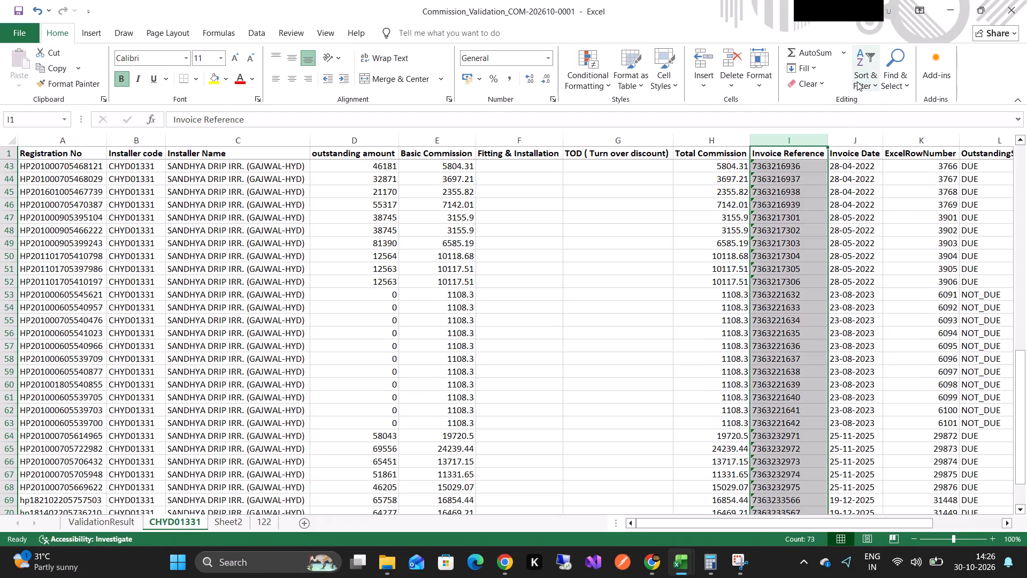
Add a filter to only the Invoice Reference column on the CHYD01331 sheet.
scroll(511, 494, down, 4)
scroll(416, 440, down, 3)
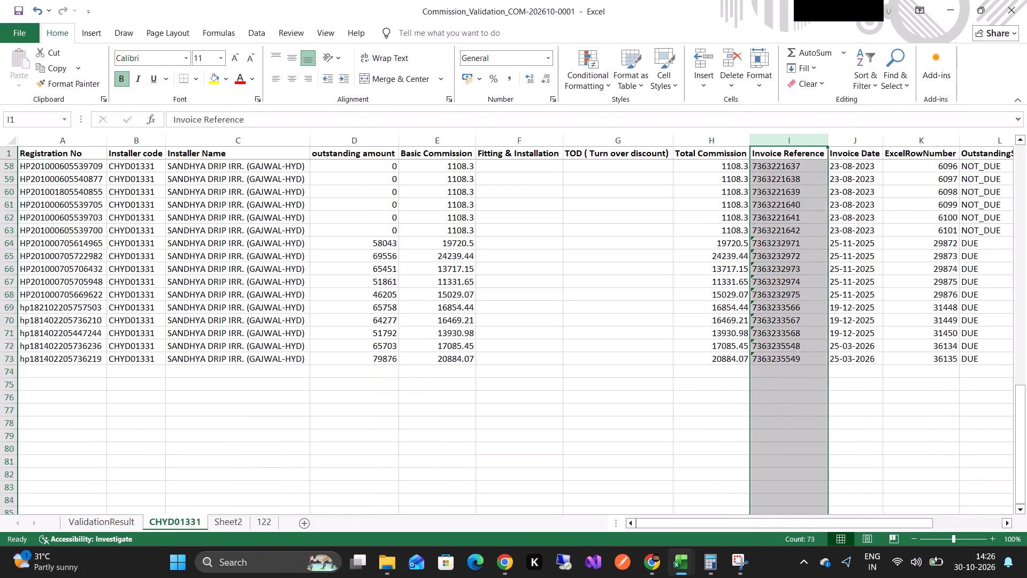
scroll(416, 440, down, 1)
scroll(464, 430, up, 3)
scroll(510, 429, up, 4)
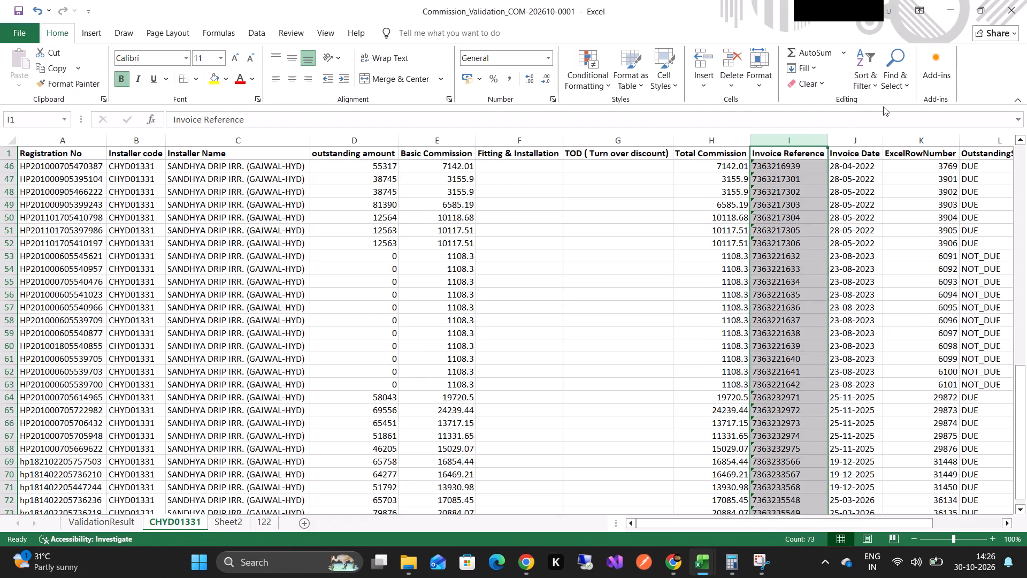
click(857, 81)
click(857, 147)
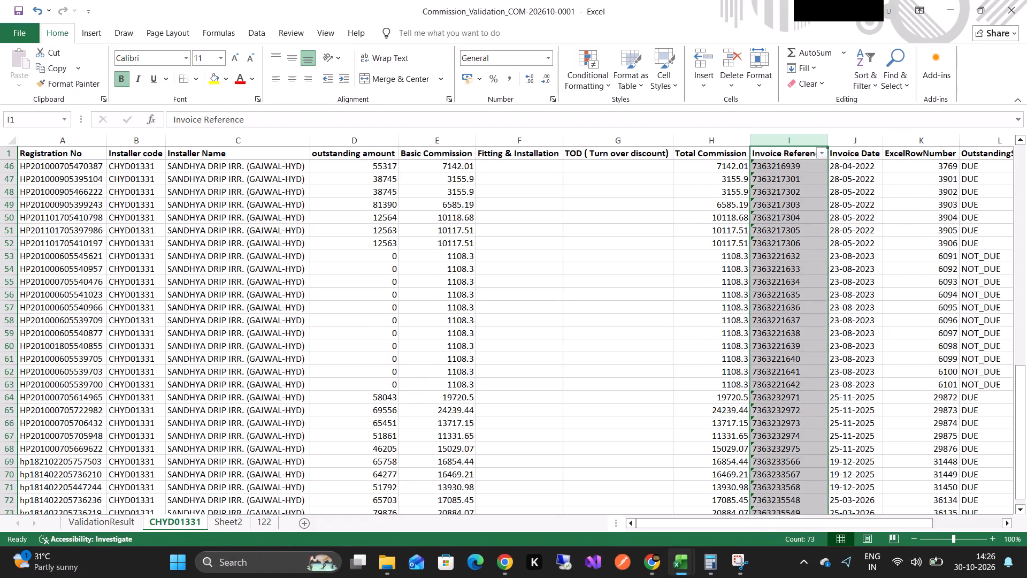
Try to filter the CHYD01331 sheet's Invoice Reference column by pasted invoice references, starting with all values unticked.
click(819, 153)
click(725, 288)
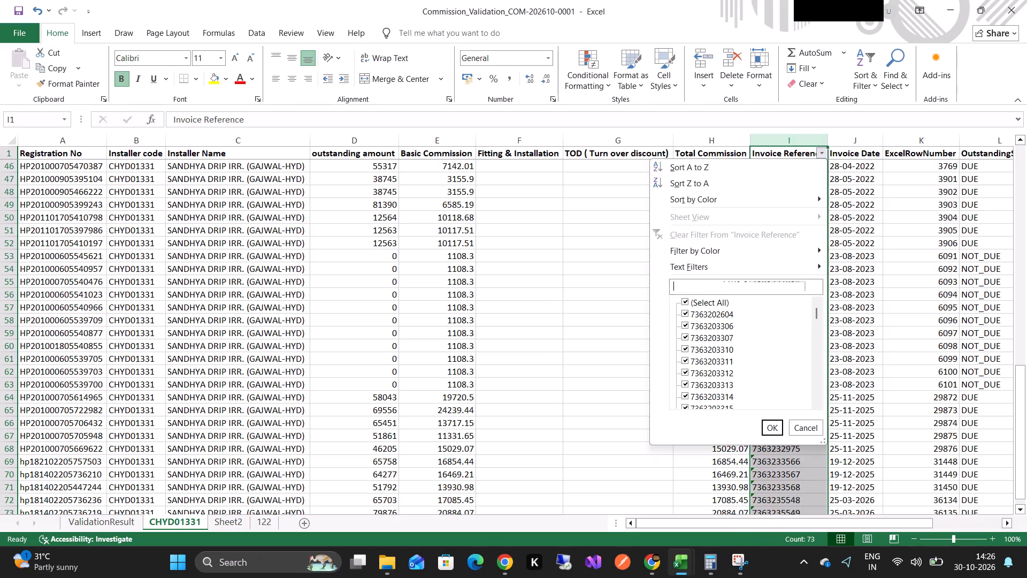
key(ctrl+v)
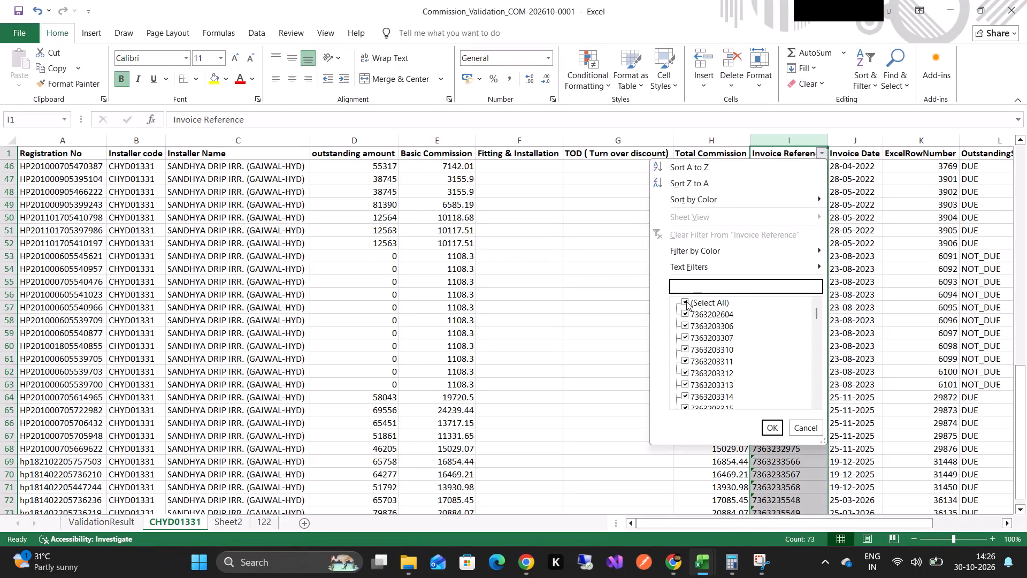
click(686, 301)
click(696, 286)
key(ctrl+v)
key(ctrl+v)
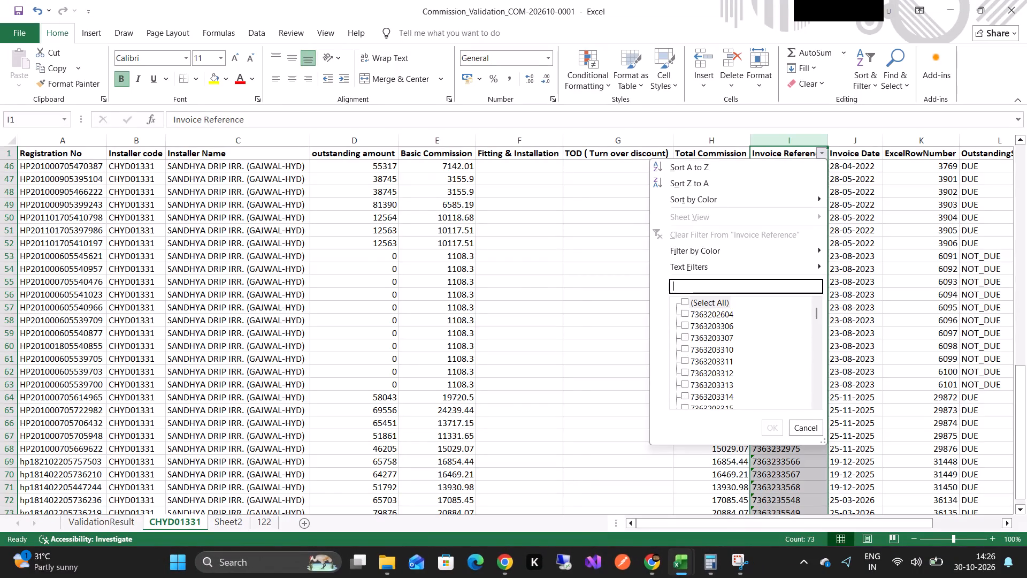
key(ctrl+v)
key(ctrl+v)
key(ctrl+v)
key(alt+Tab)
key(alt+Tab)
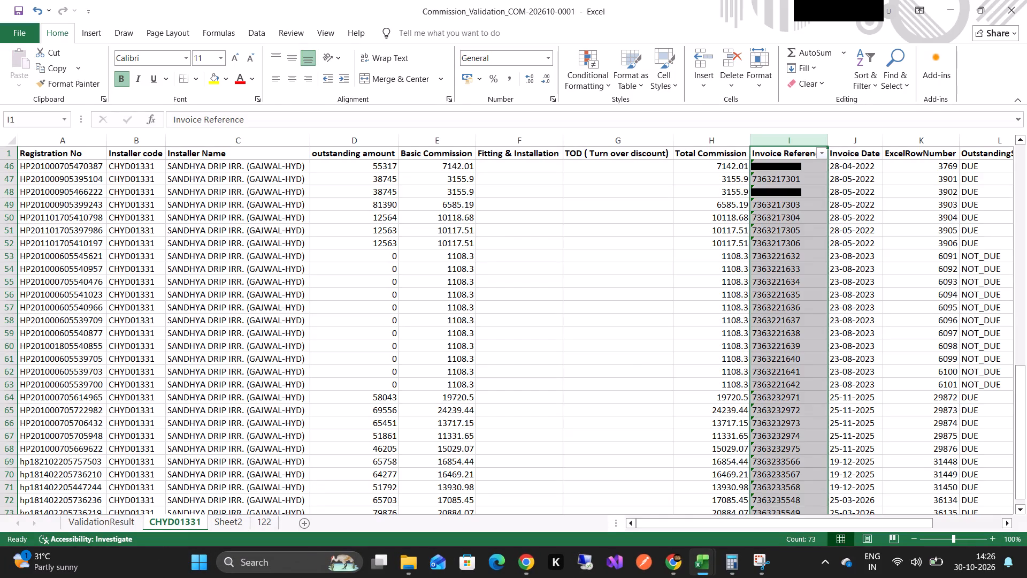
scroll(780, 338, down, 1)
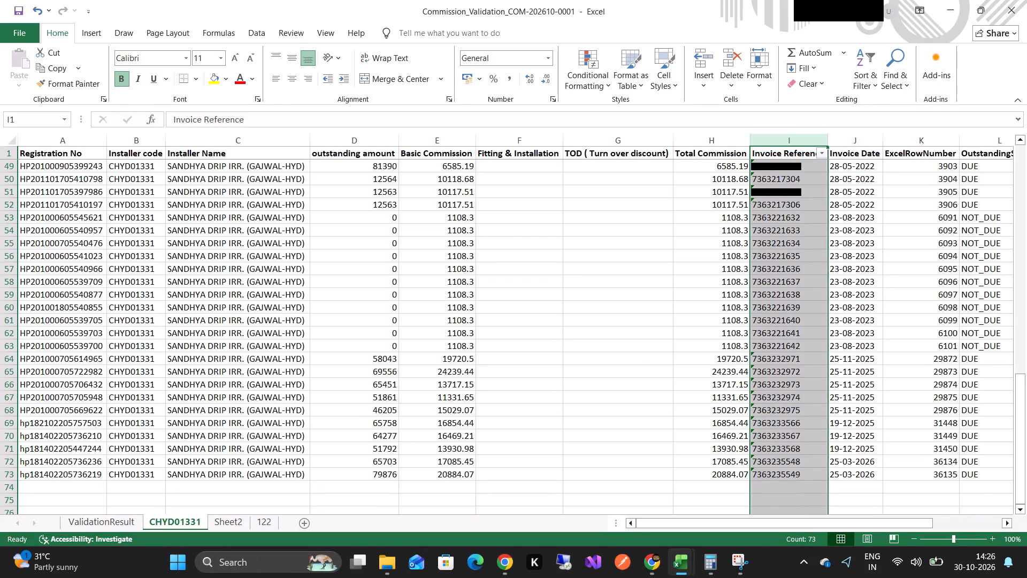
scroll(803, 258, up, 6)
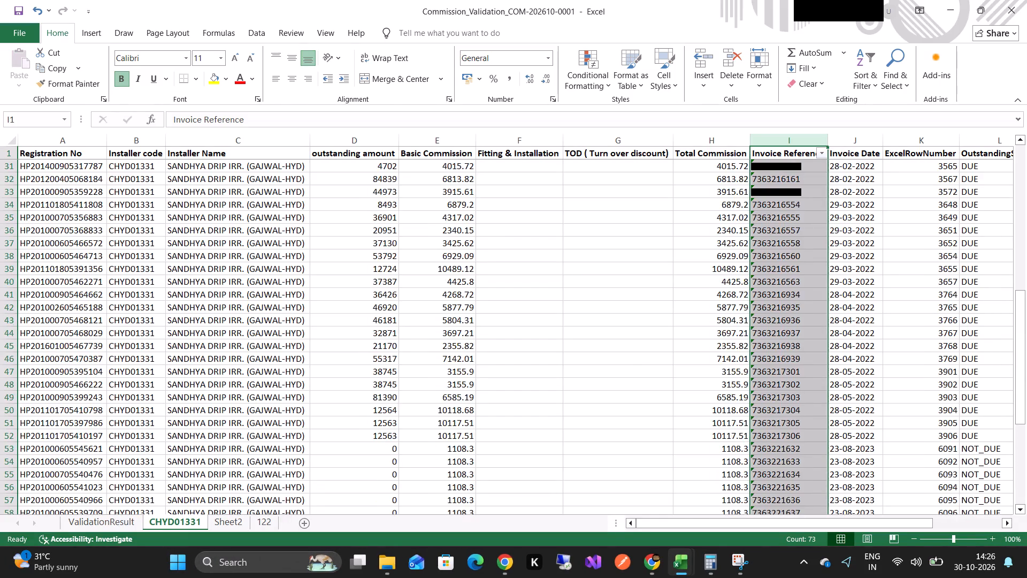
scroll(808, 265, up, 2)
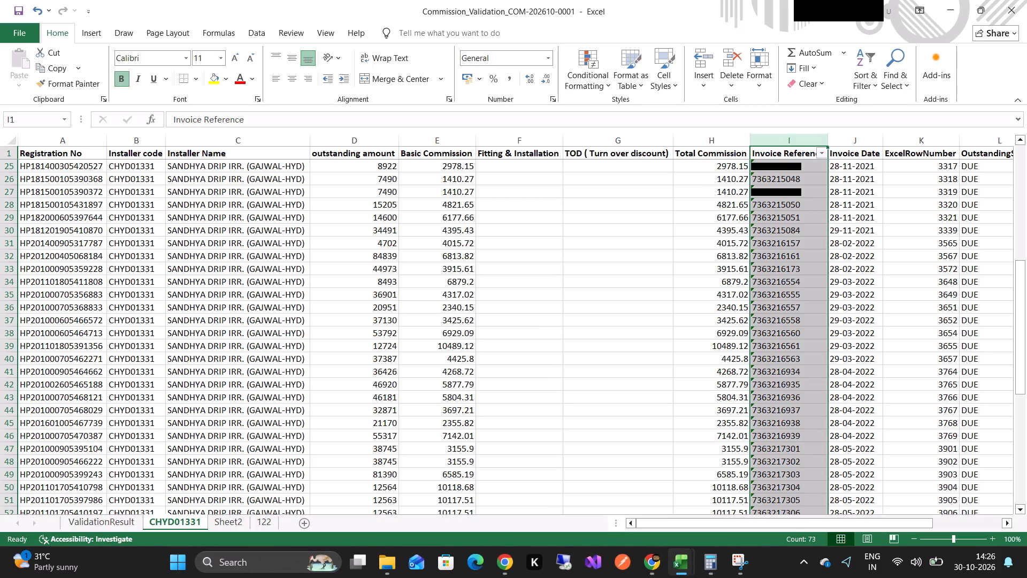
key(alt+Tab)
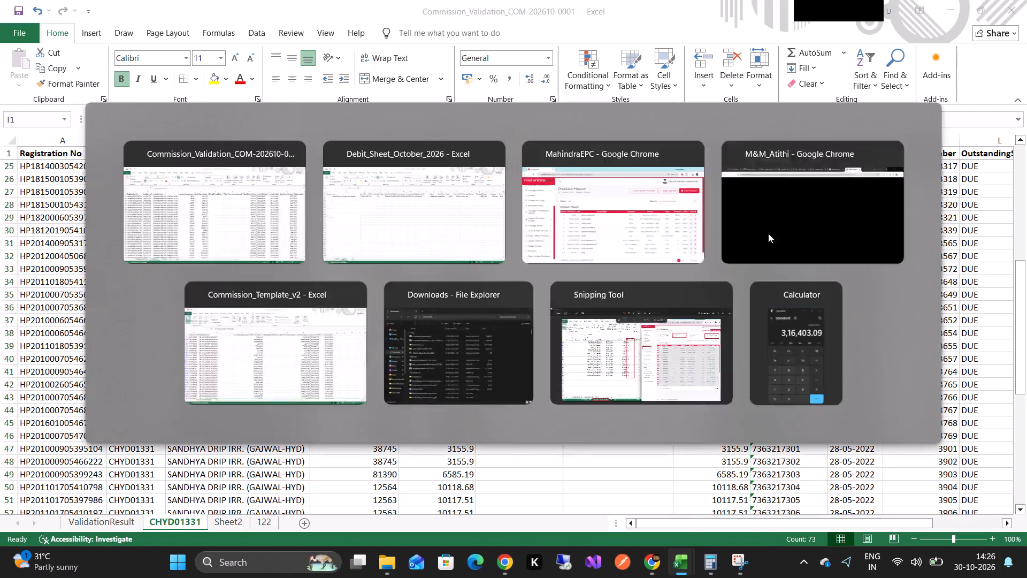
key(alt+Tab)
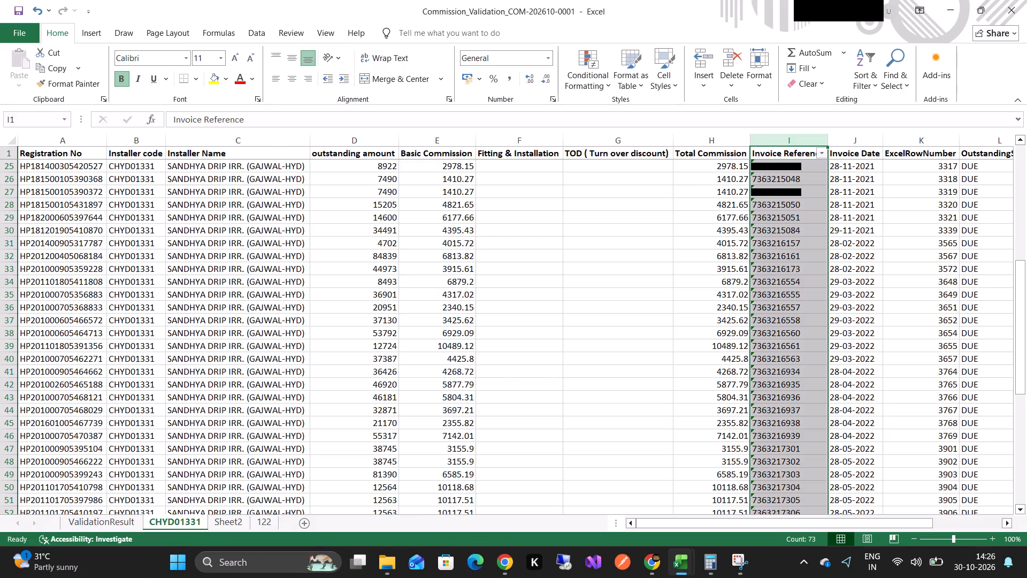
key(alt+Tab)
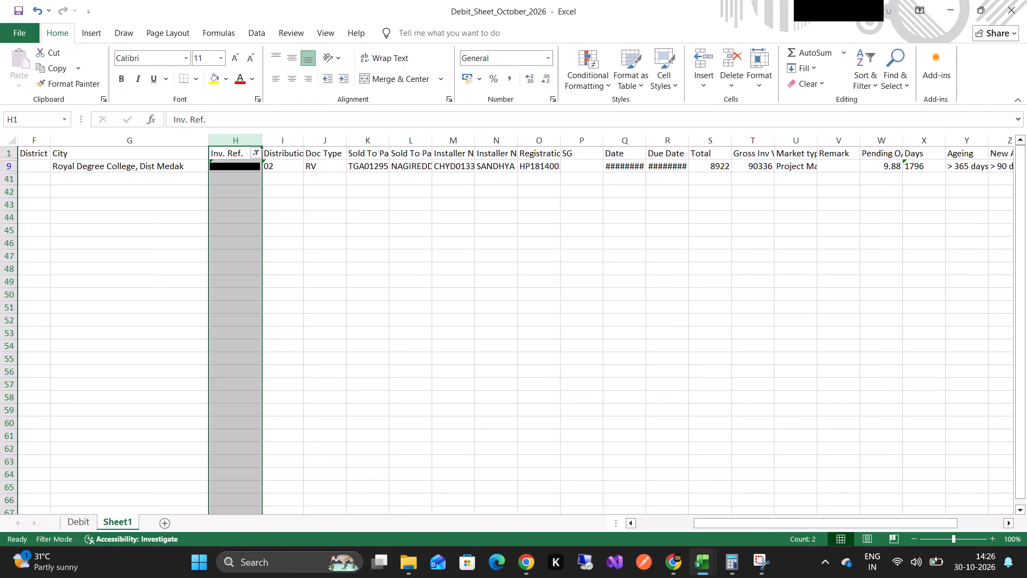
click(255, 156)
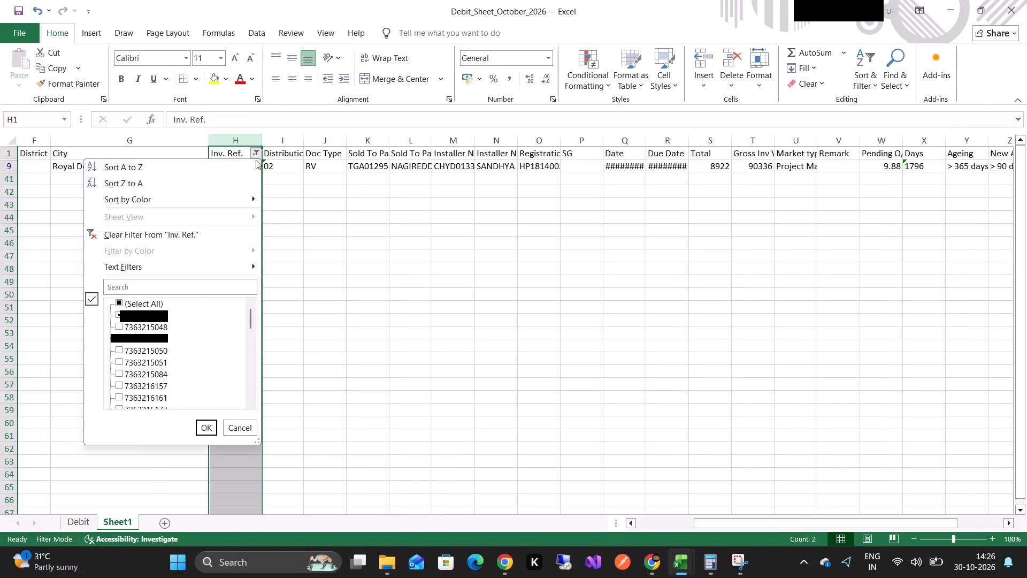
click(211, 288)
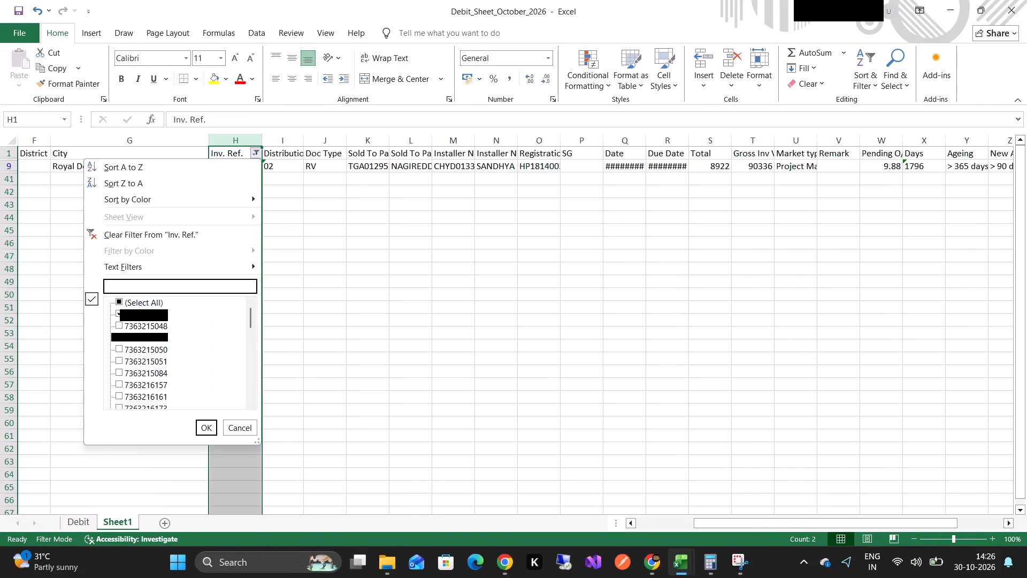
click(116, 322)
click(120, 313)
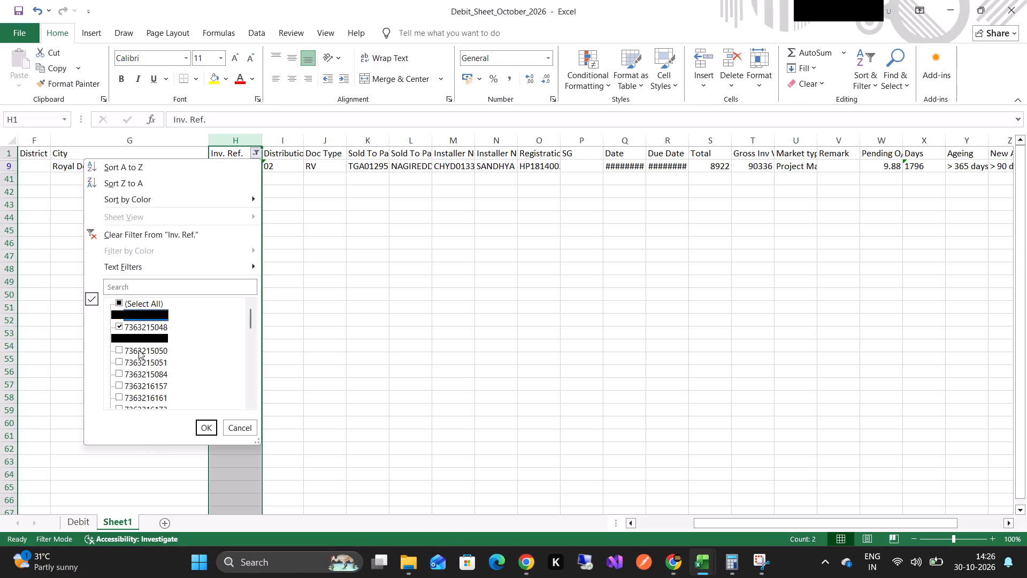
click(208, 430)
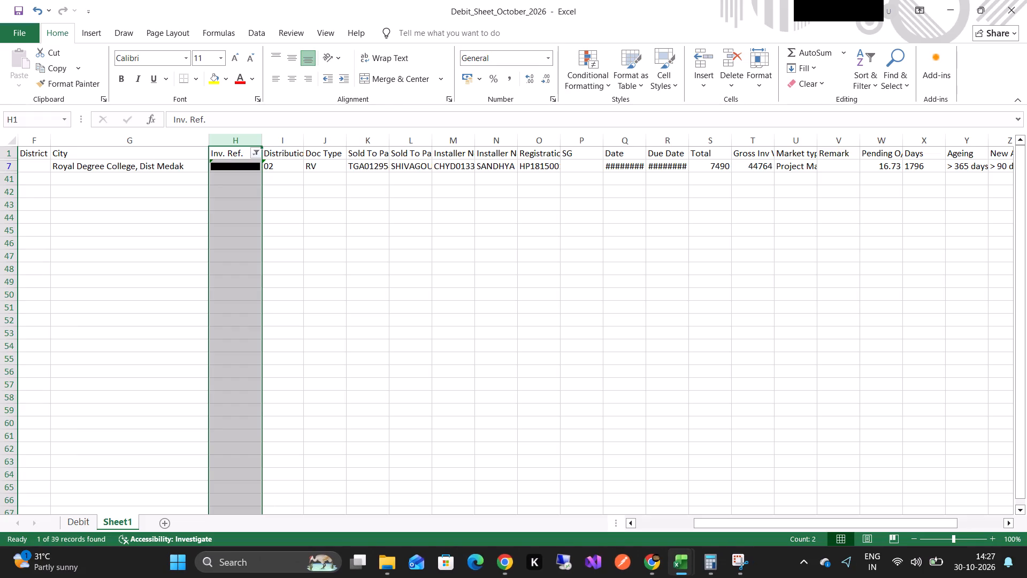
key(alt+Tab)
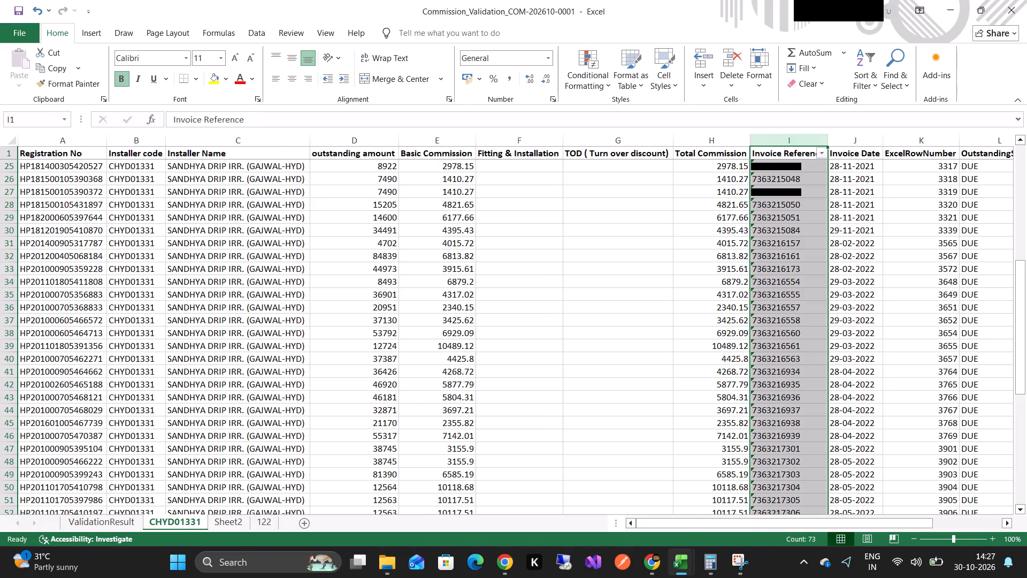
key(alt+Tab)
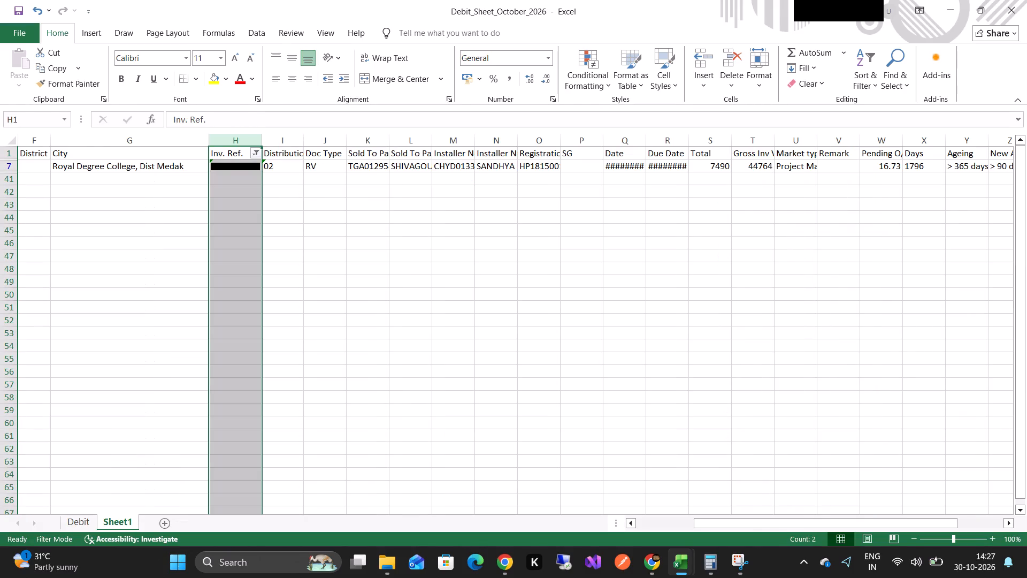
Reselect all invoice references in the debit sheet's Inv. Ref. filter so every row is shown.
click(254, 155)
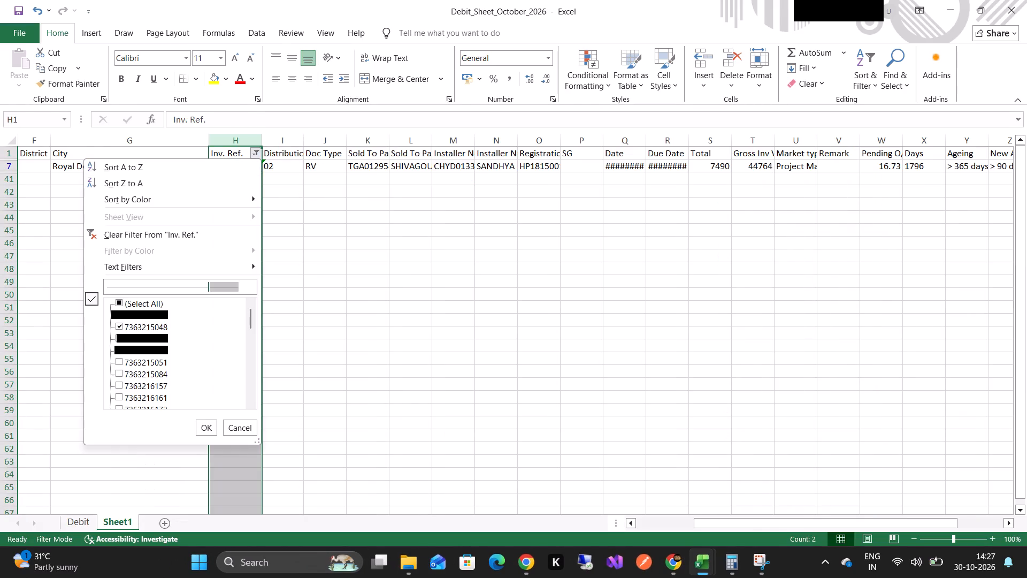
click(119, 339)
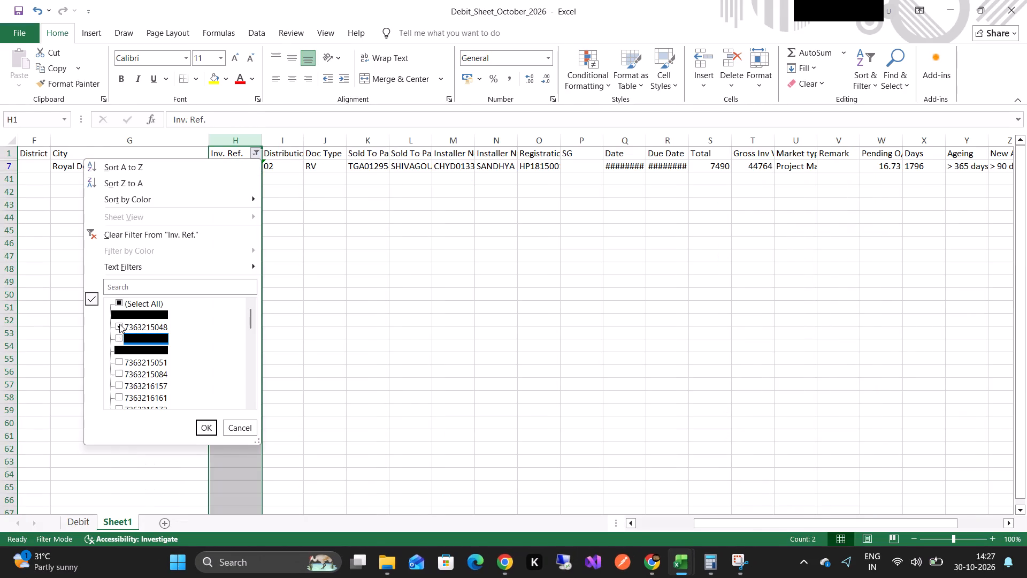
click(119, 324)
click(119, 324)
click(119, 314)
click(119, 302)
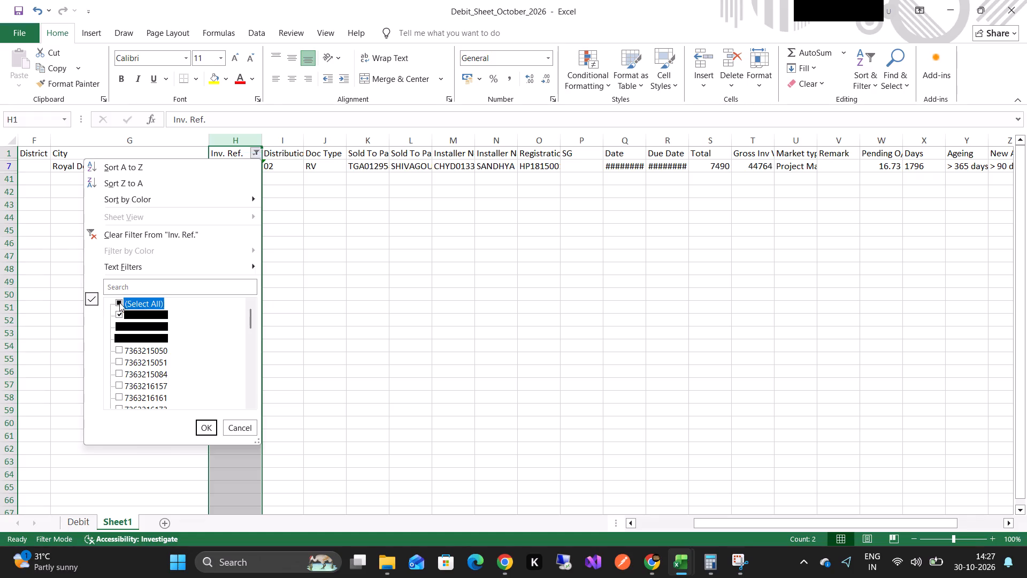
click(201, 429)
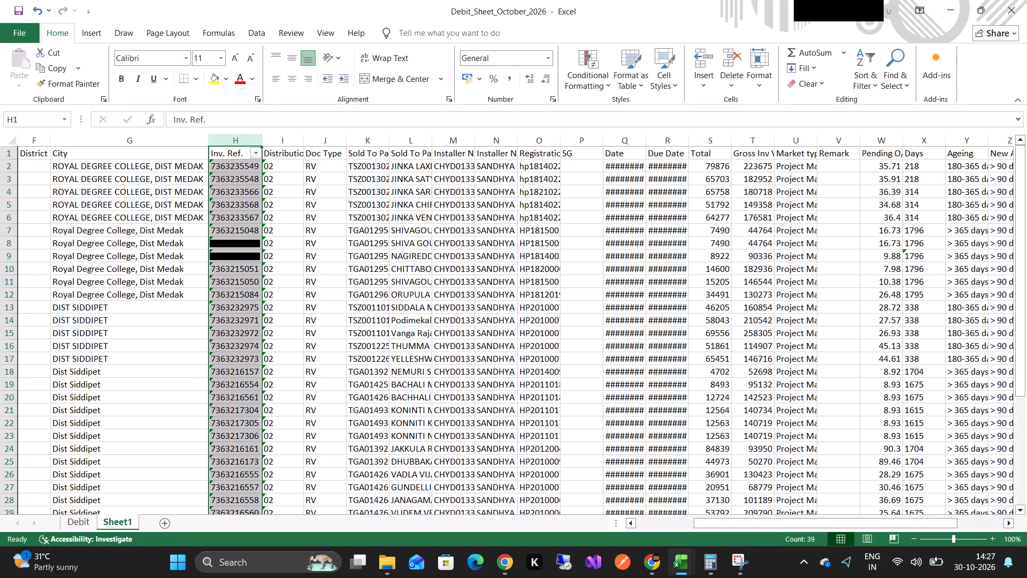
Compare the debit sheet's unfiltered Inv. Ref. list with the invoice references on the CHYD01331 sheet.
scroll(352, 414, up, 2)
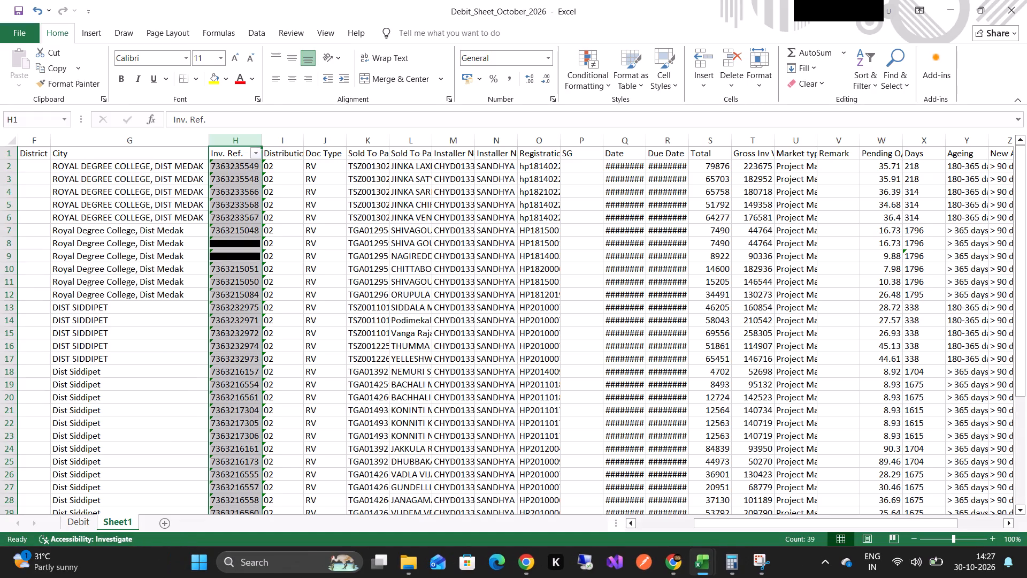
scroll(352, 414, up, 5)
key(alt+Tab)
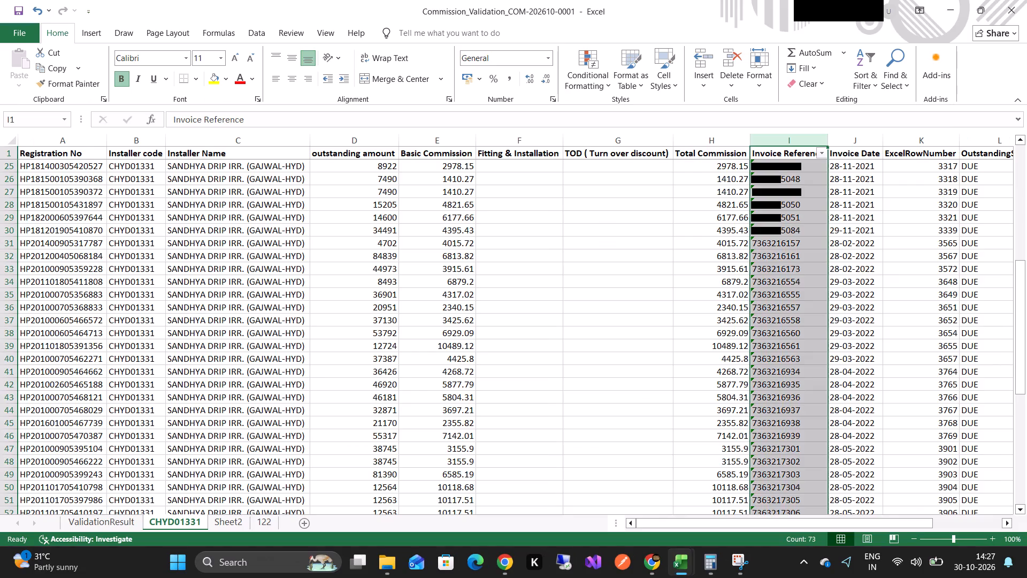
key(alt+Tab)
scroll(302, 258, up, 3)
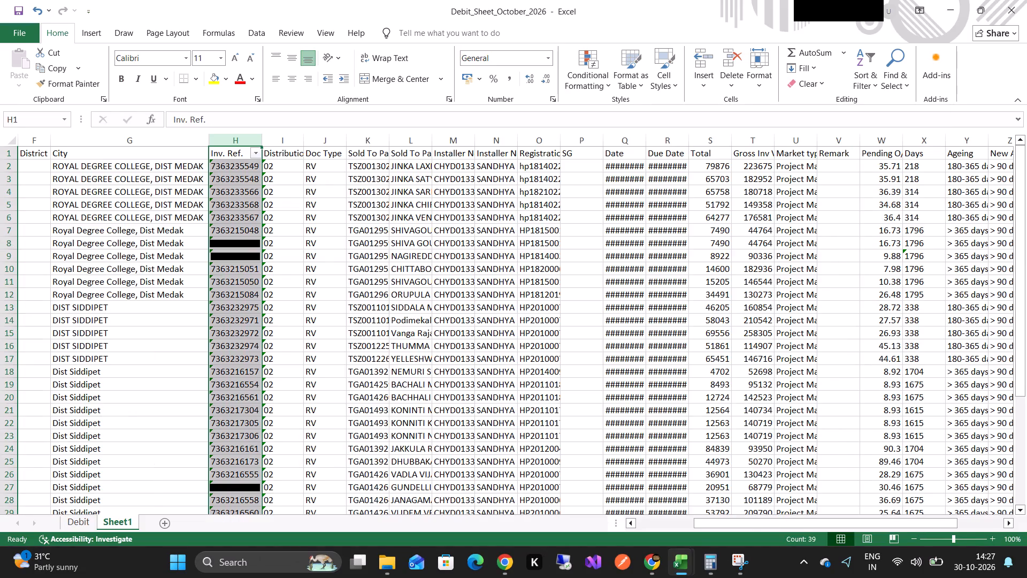
scroll(288, 250, up, 5)
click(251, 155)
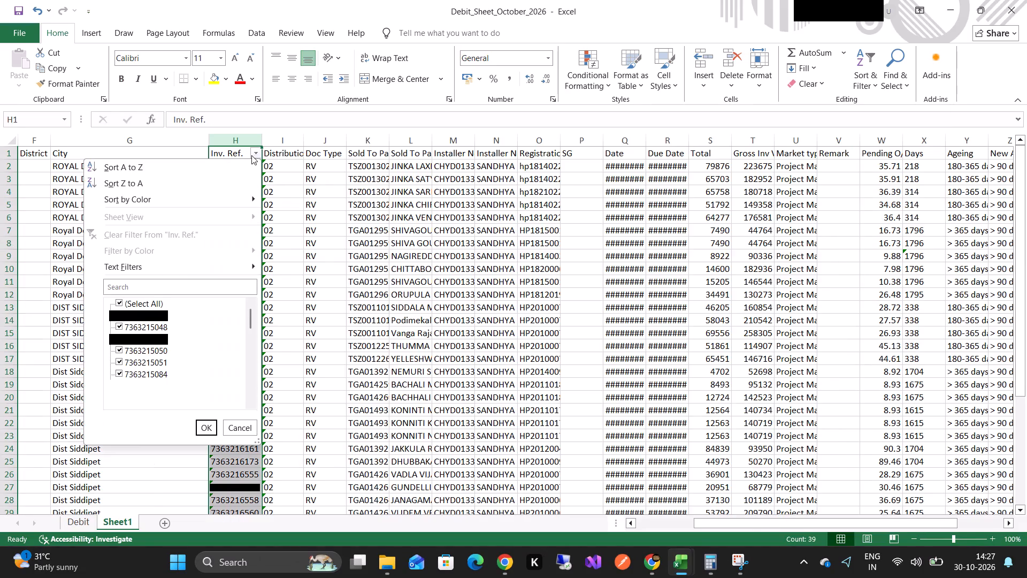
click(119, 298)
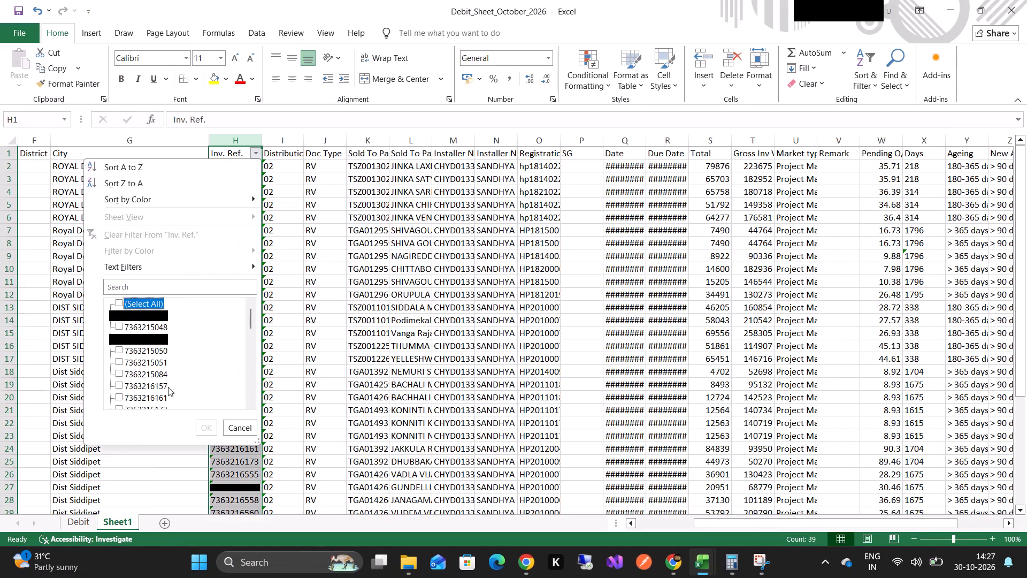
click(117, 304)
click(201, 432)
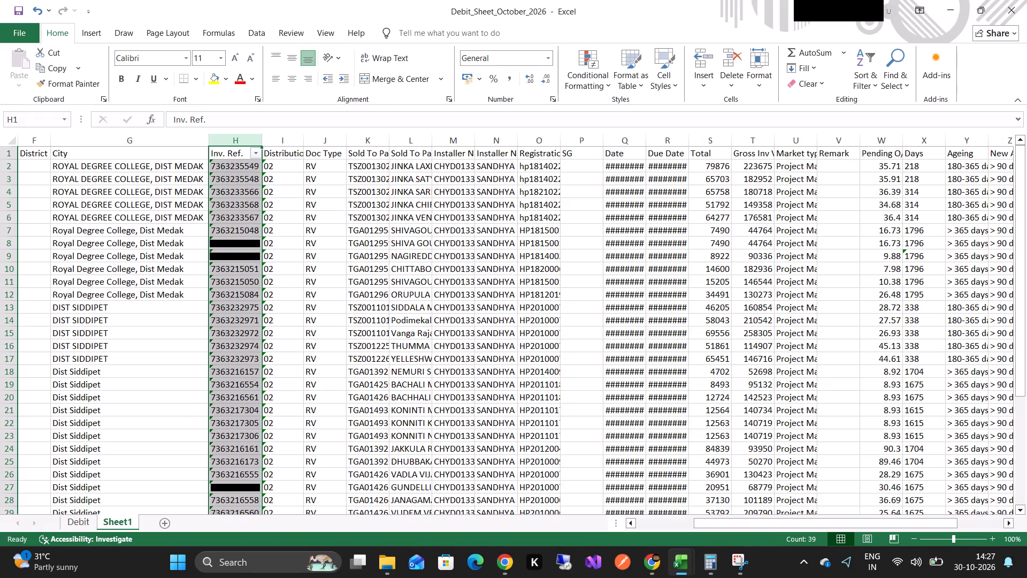
scroll(340, 371, up, 5)
key(alt+Tab)
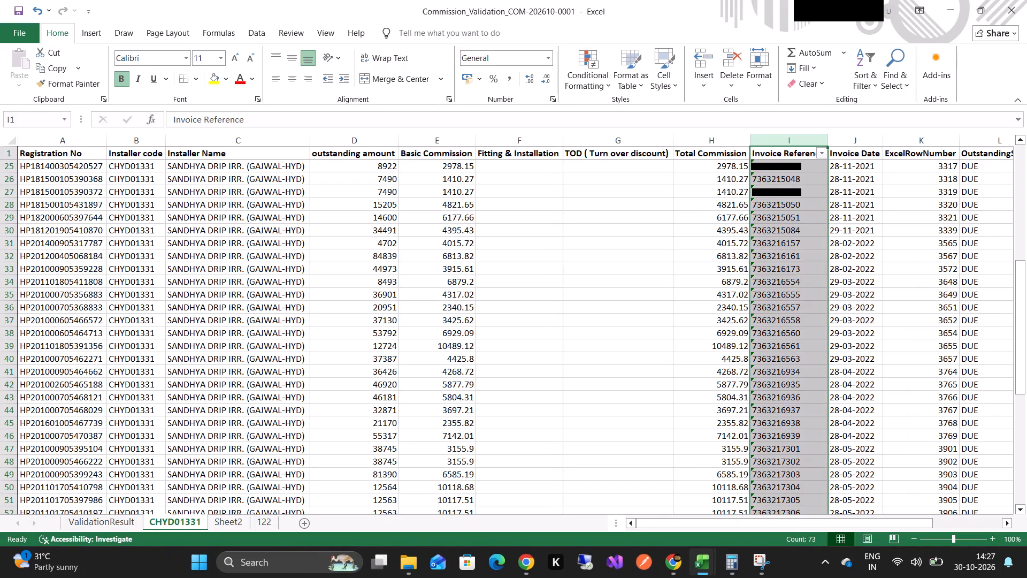
key(alt+Tab)
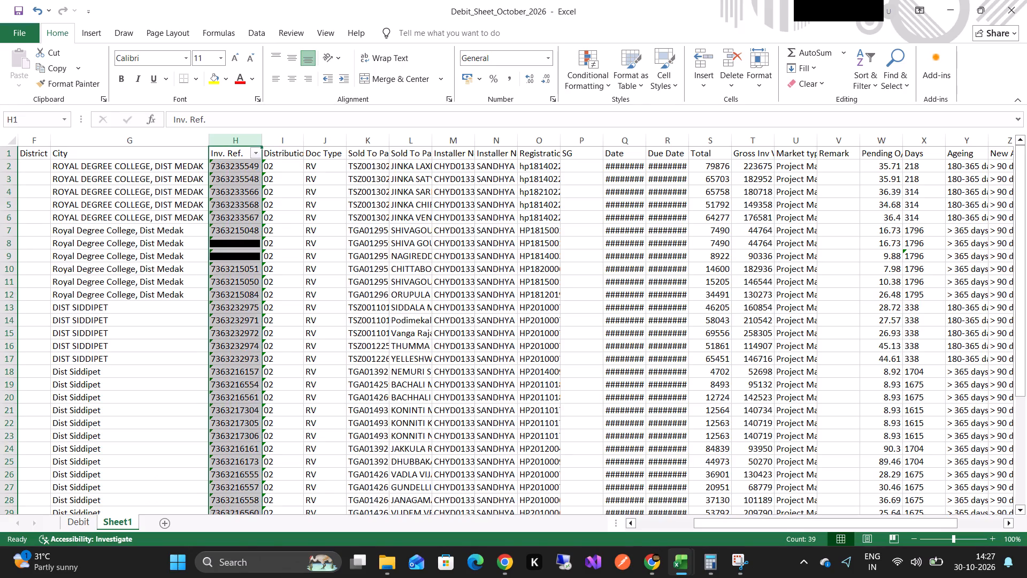
key(alt+Tab)
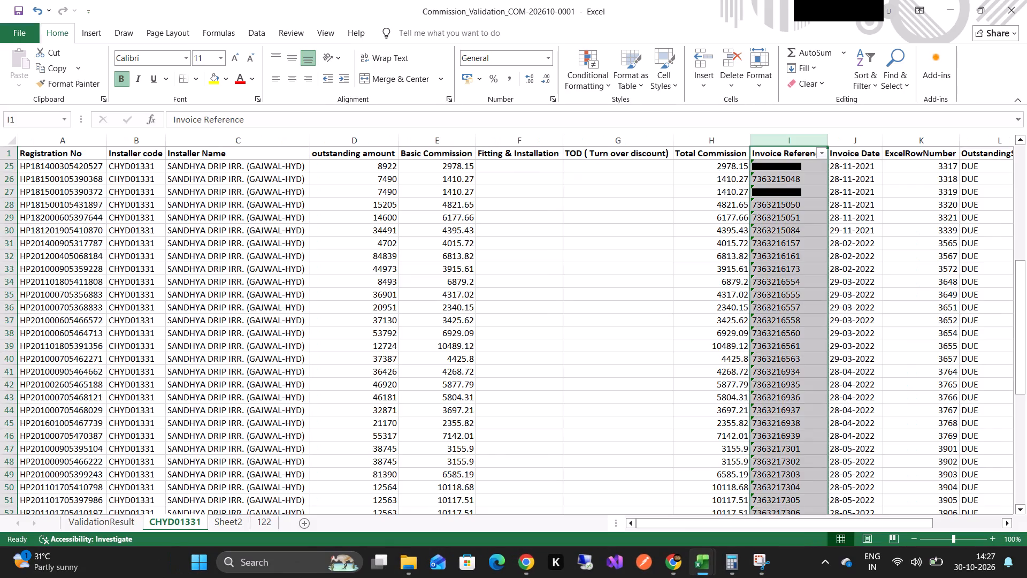
key(alt+Tab)
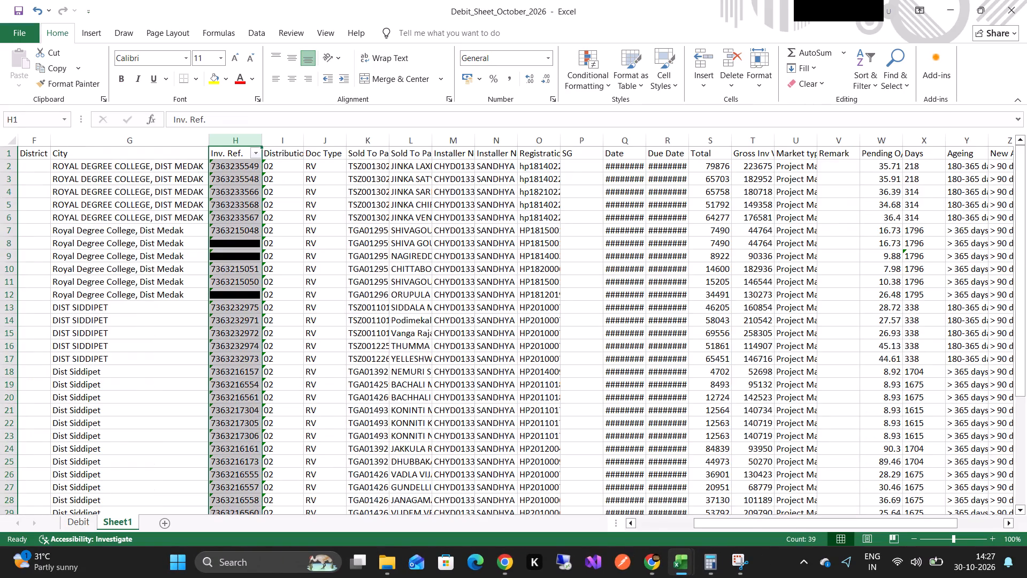
scroll(269, 450, down, 10)
scroll(393, 481, up, 3)
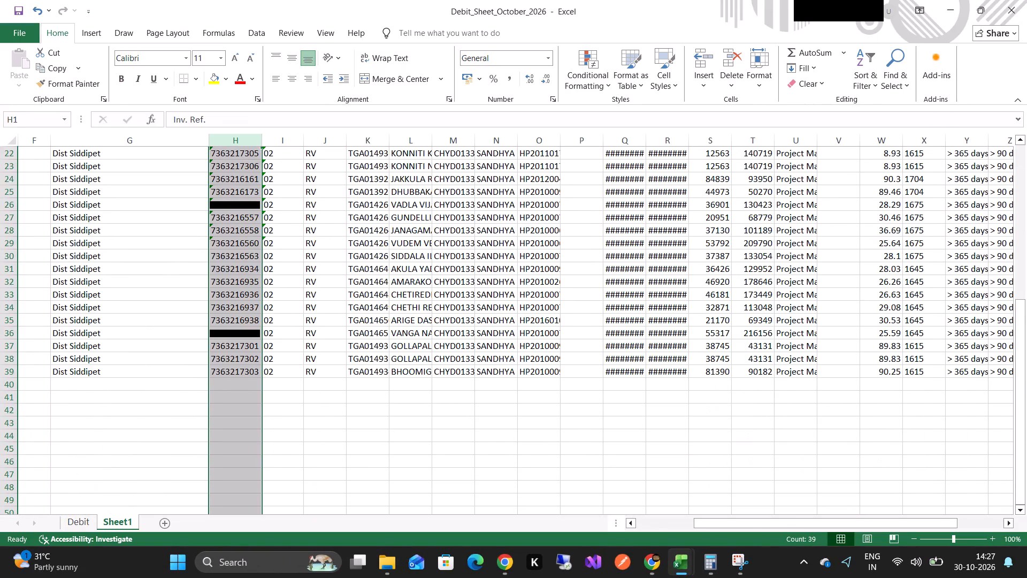
scroll(391, 459, up, 17)
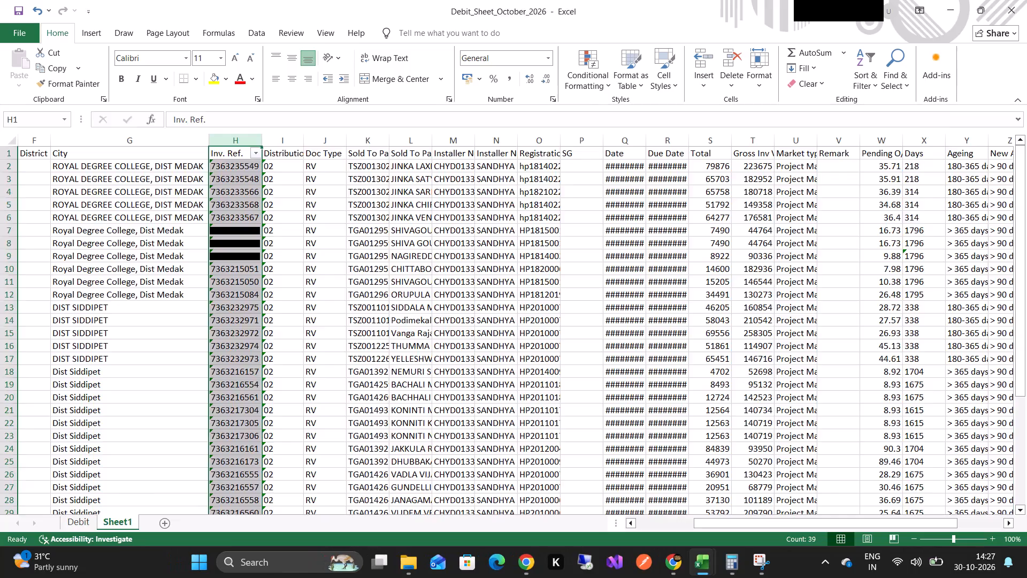
key(alt+Tab)
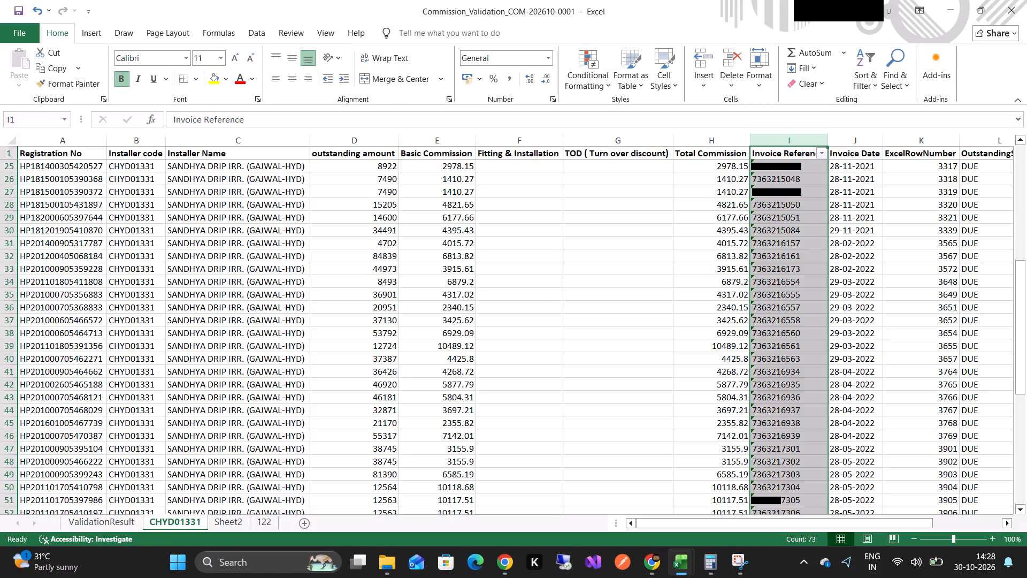
key(alt+Tab)
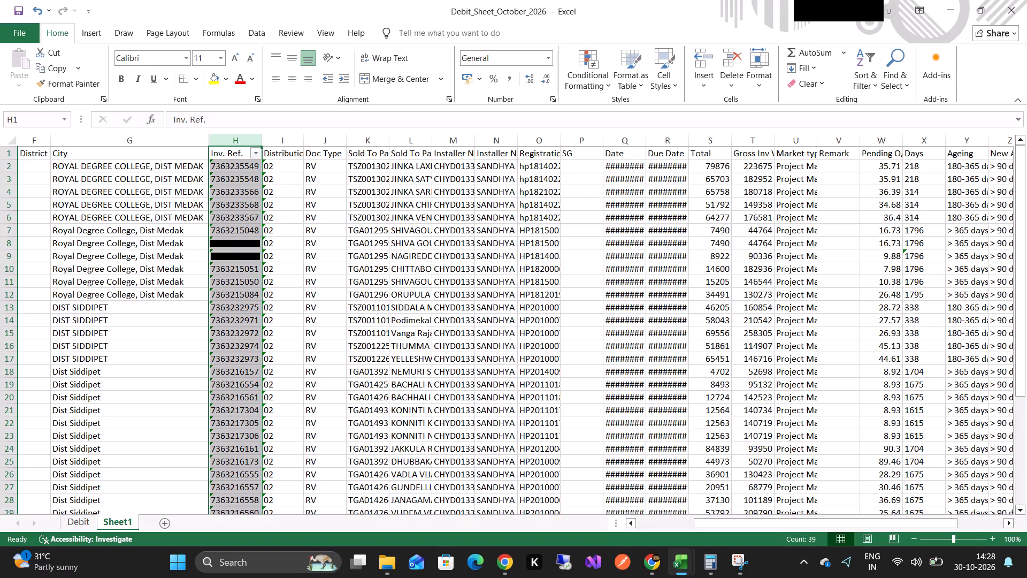
key(alt+Tab)
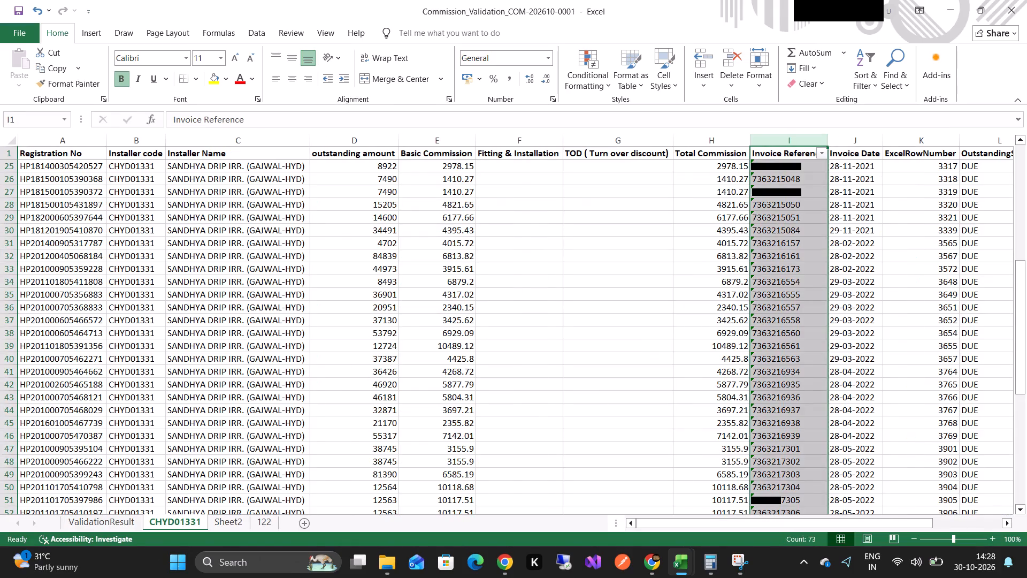
drag(750, 521, 883, 526)
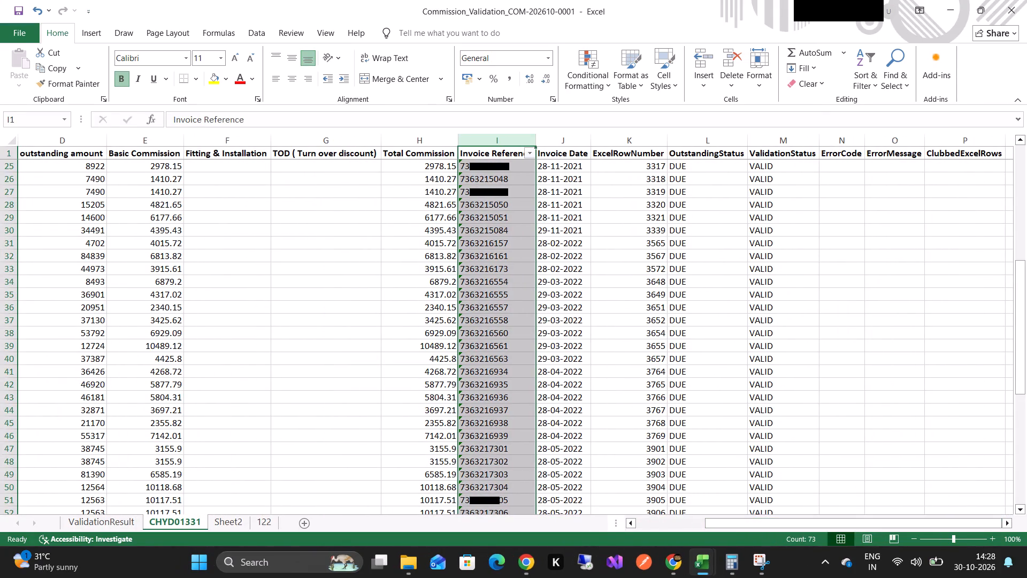
click(699, 293)
scroll(696, 329, down, 11)
scroll(700, 338, up, 5)
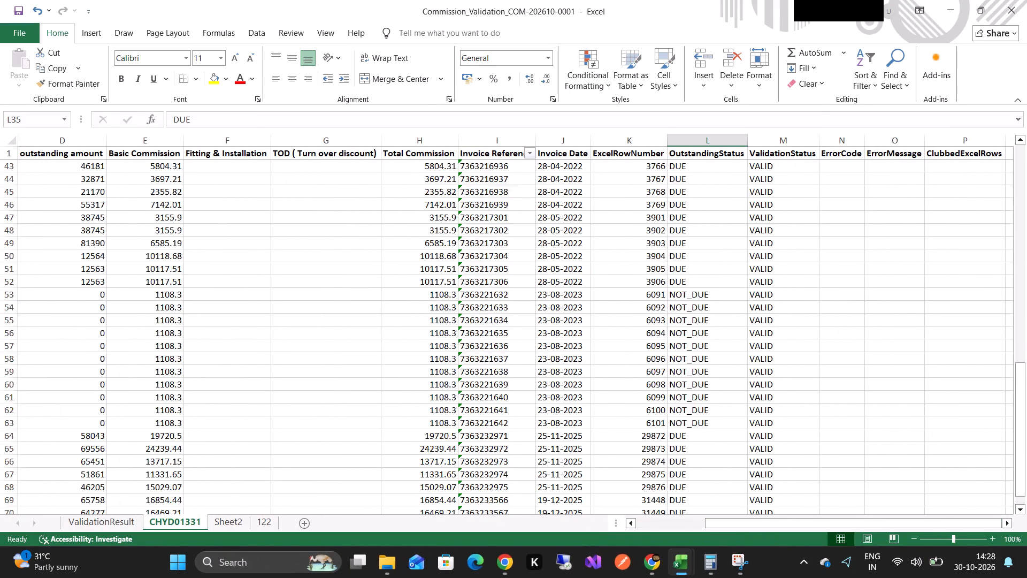
scroll(700, 338, up, 20)
scroll(700, 338, up, 9)
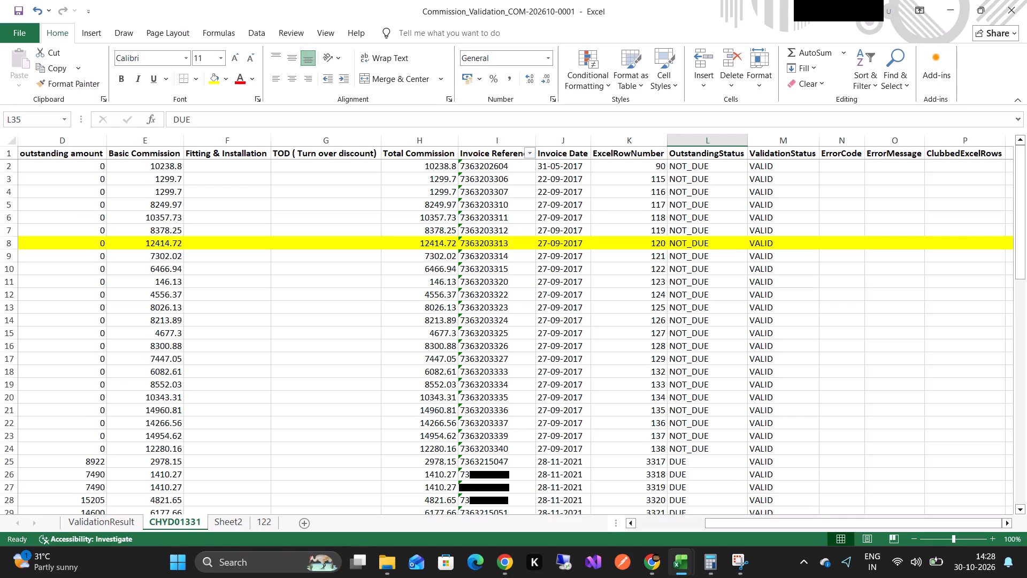
Remove the Invoice Reference filter from the header row of the CHYD01331 sheet.
click(0, 151)
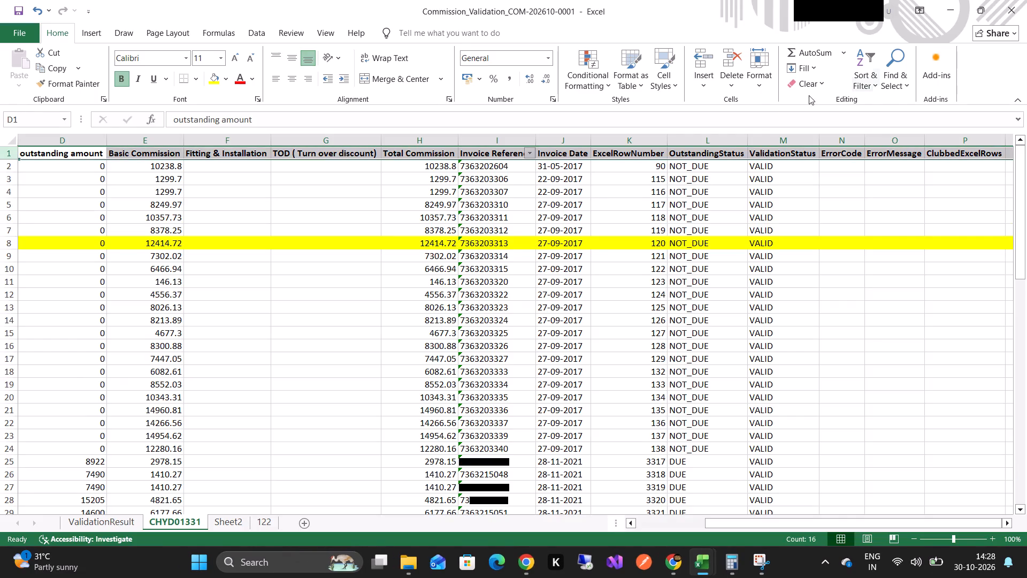
click(865, 72)
click(873, 156)
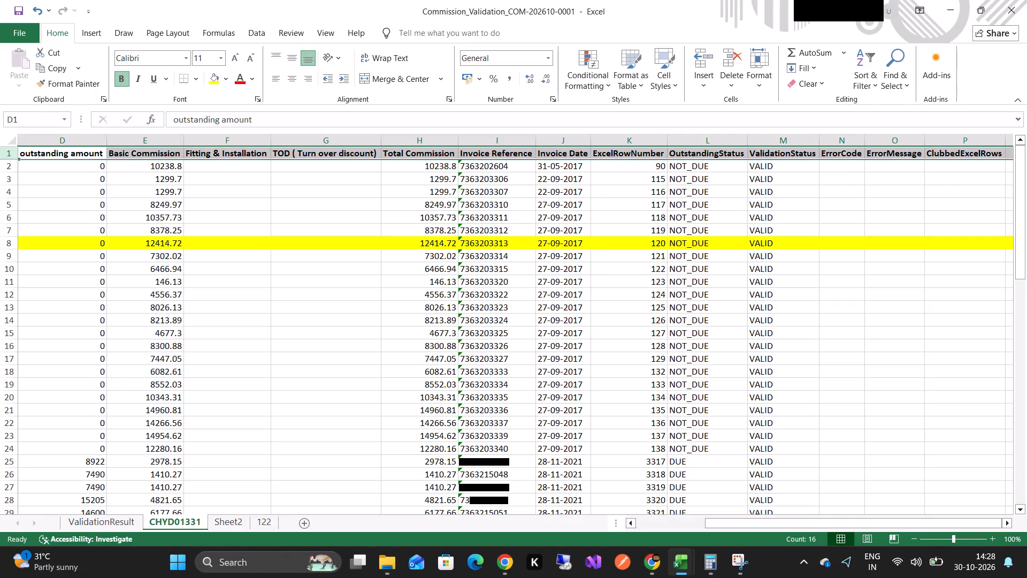
Enable filters on the CHYD01331 sheet's header row and filter OutstandingStatus to show only NOT_DUE rows.
click(862, 67)
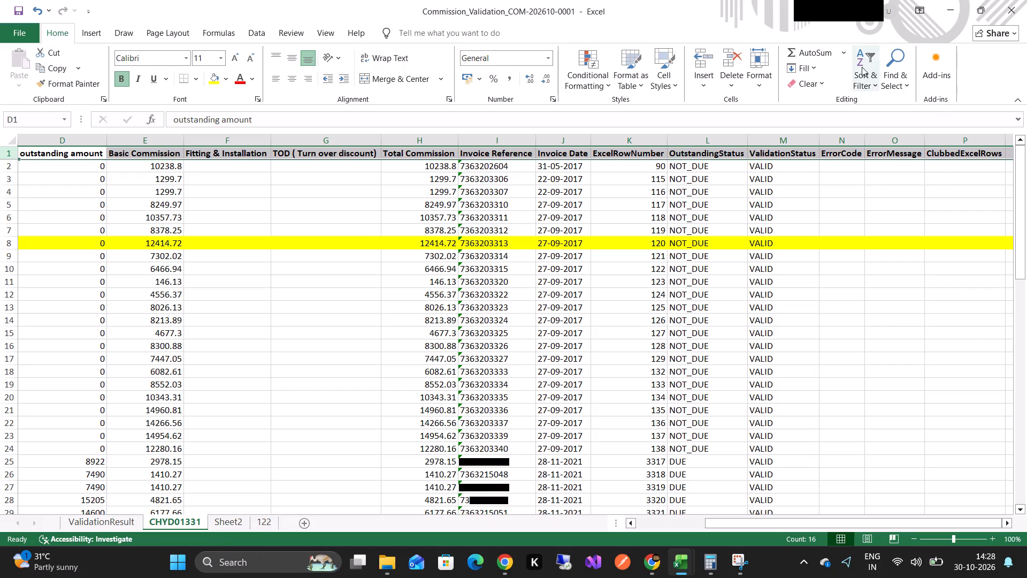
click(862, 144)
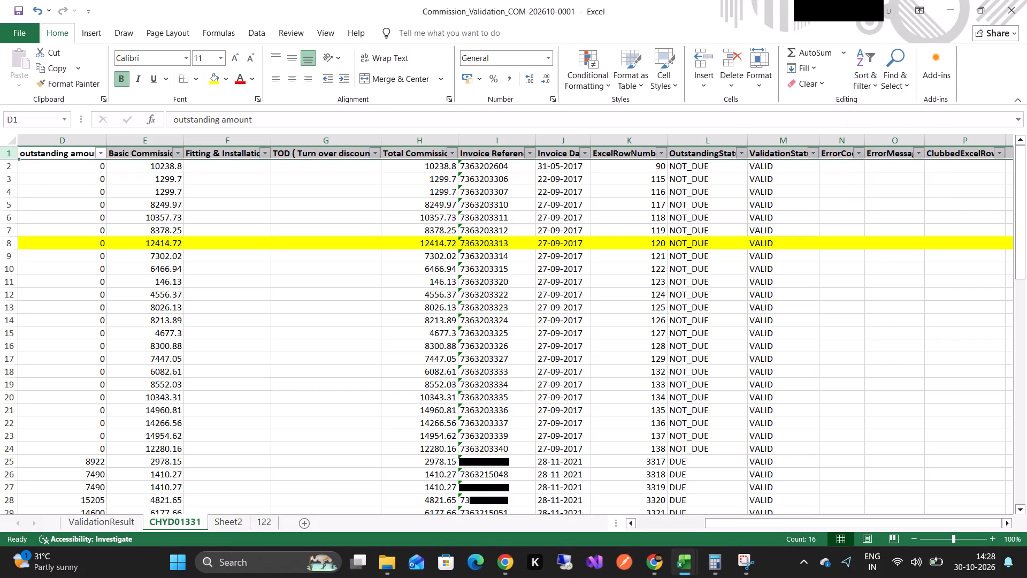
click(741, 154)
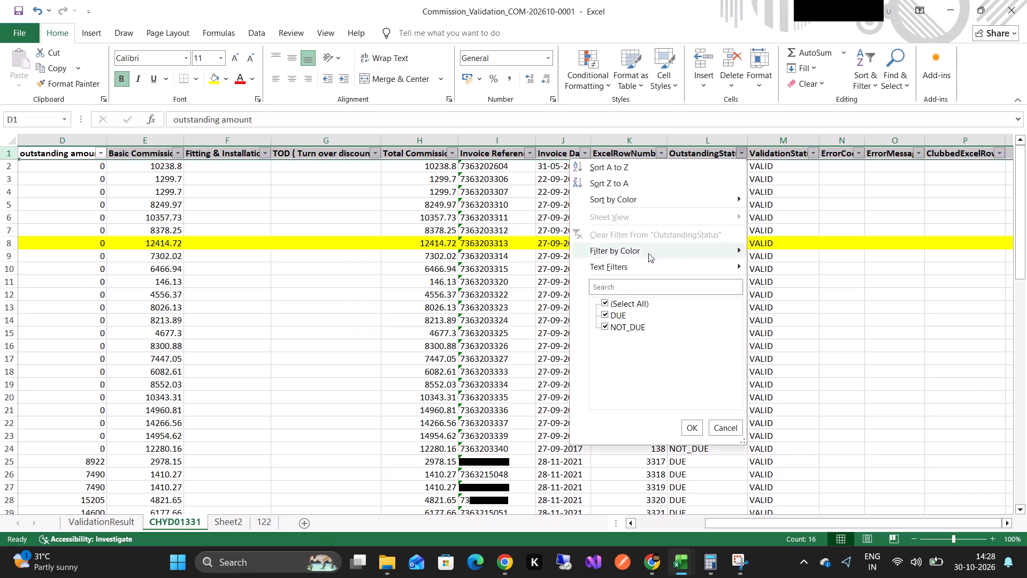
click(605, 298)
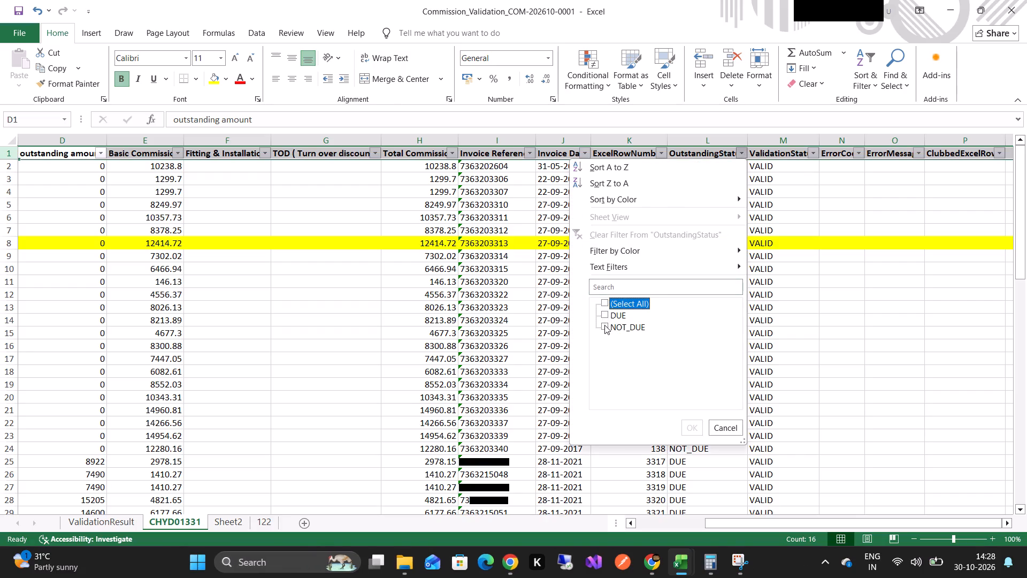
click(604, 325)
click(688, 433)
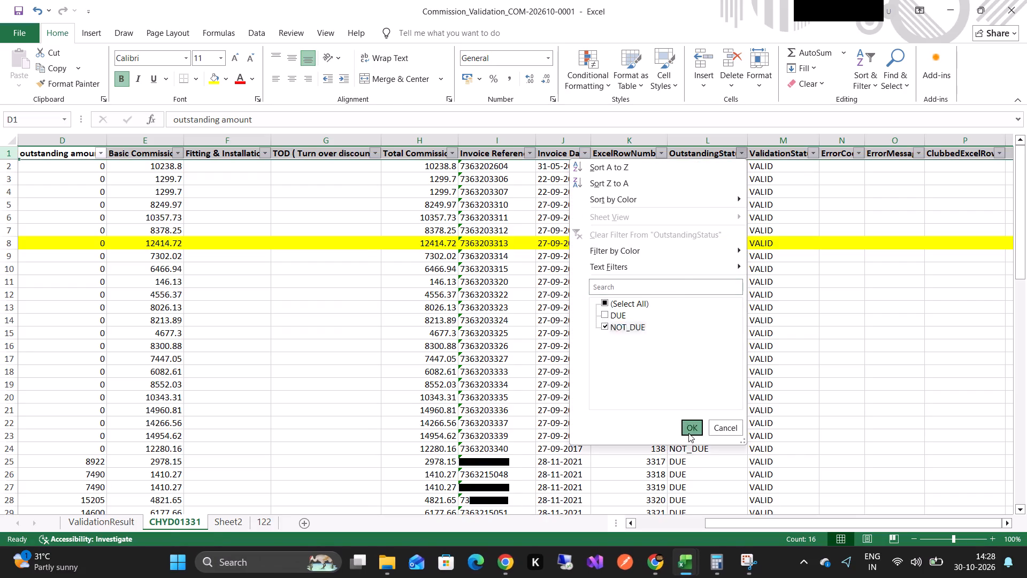
scroll(675, 406, down, 3)
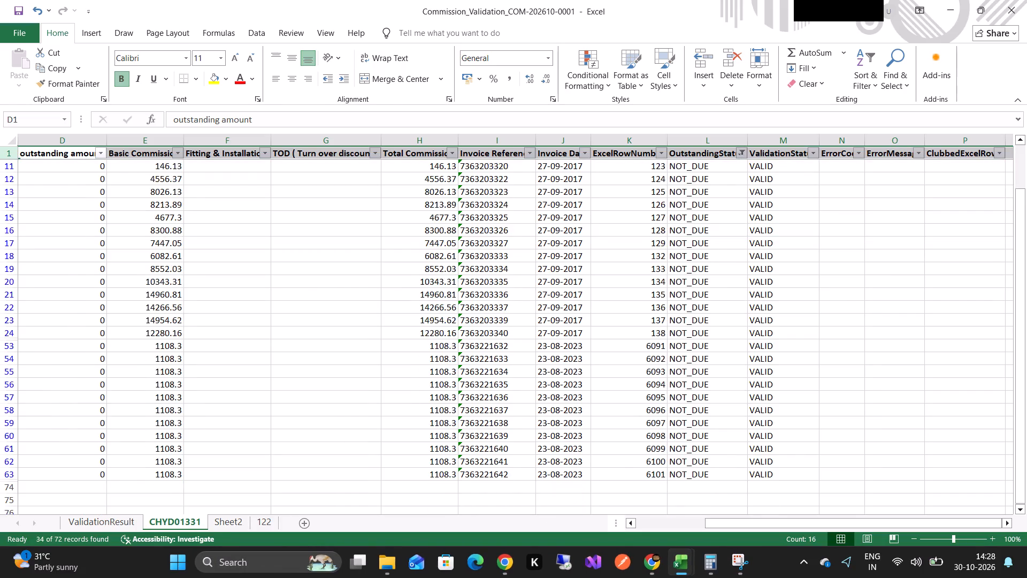
scroll(639, 412, up, 9)
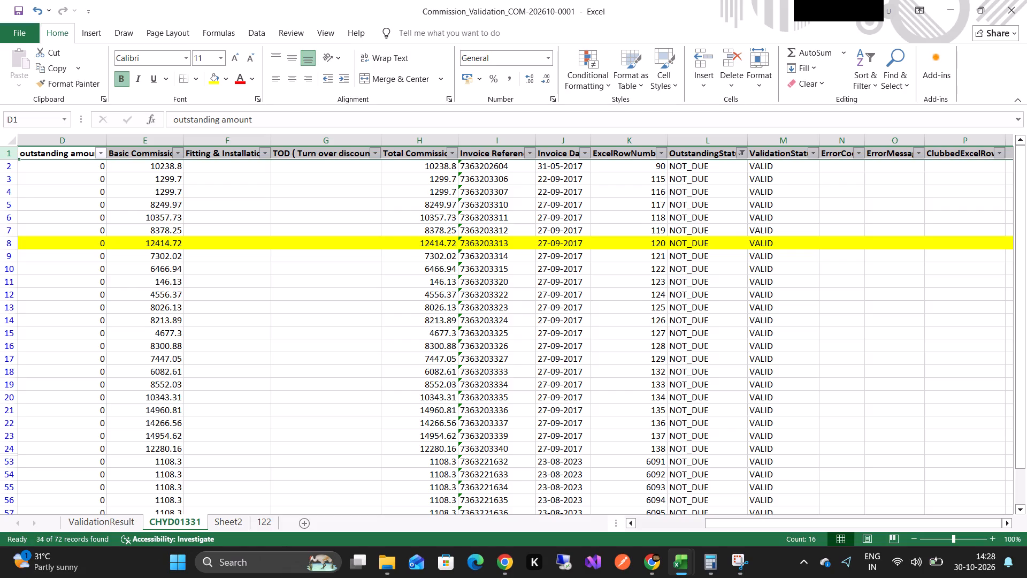
scroll(512, 413, up, 9)
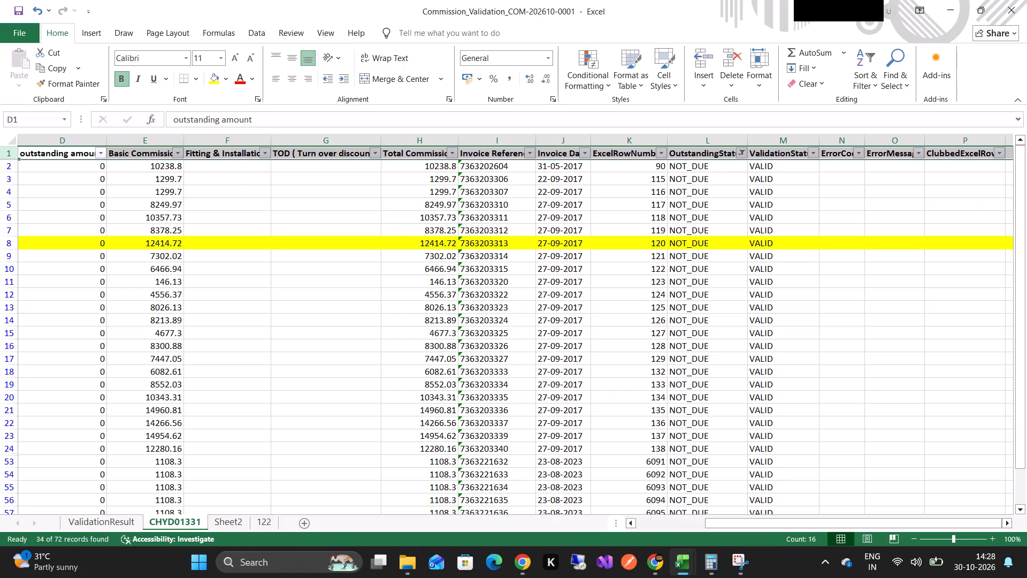
drag(734, 526, 622, 537)
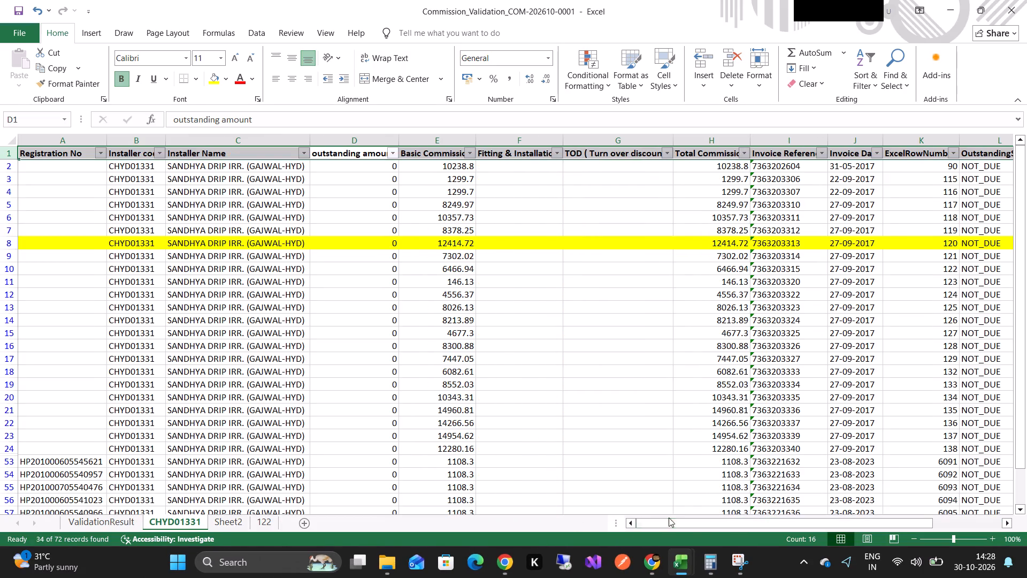
Switch to the October 2026 debit sheet and replace the Inv. Ref. filter with filters across the entire header row.
key(alt+Tab)
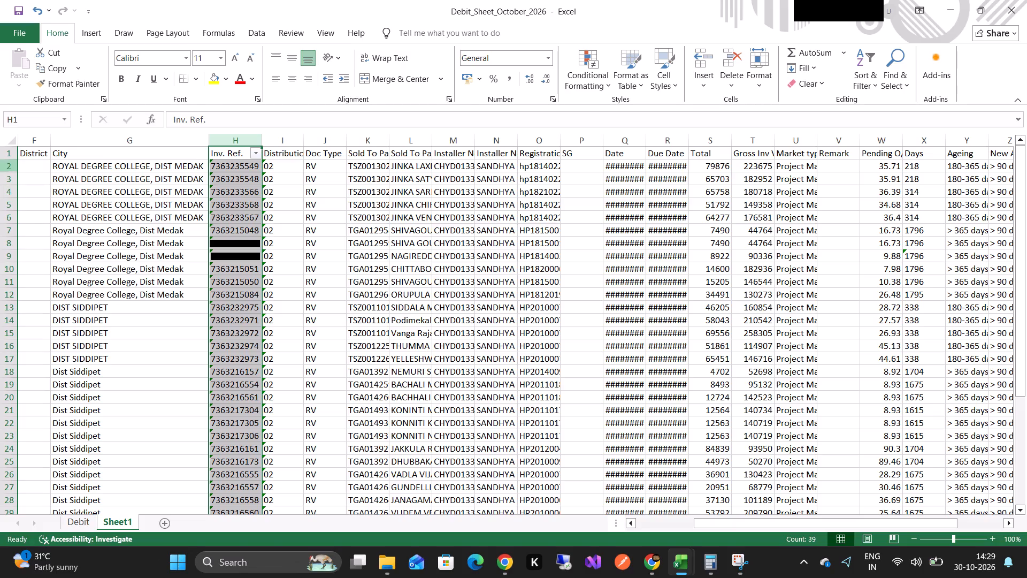
double_click(17, 138)
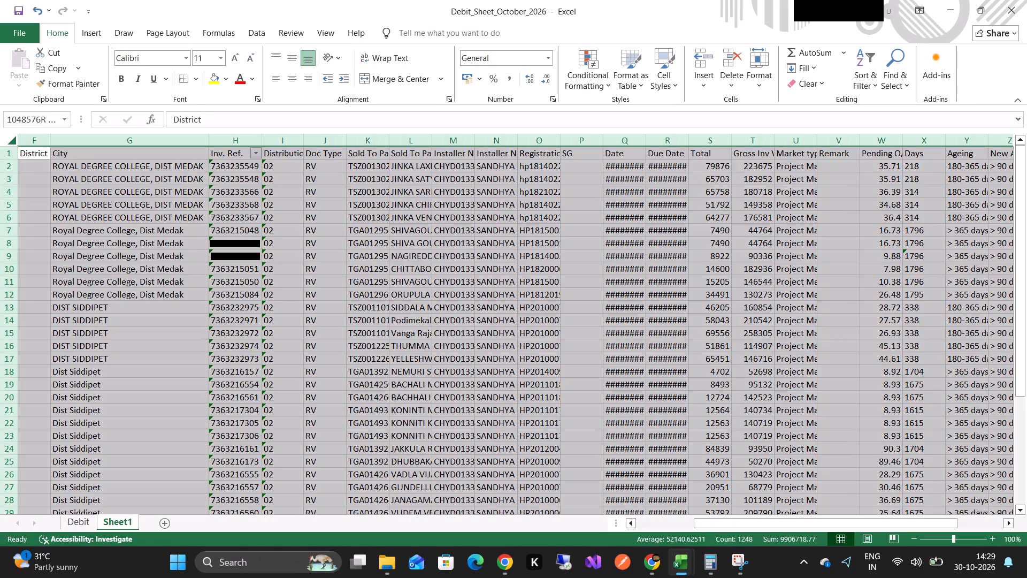
double_click(17, 138)
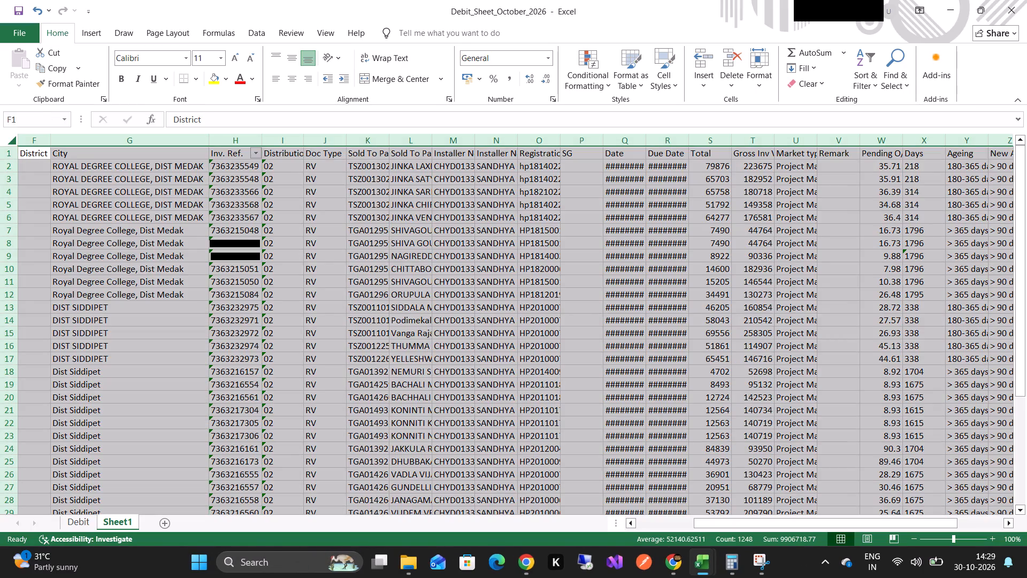
click(14, 146)
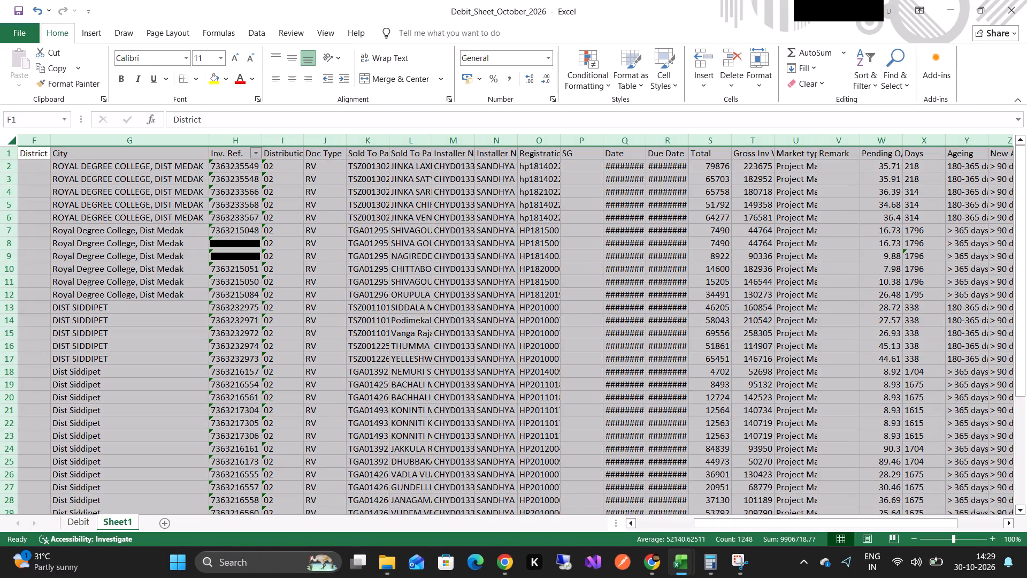
key(alt+Tab)
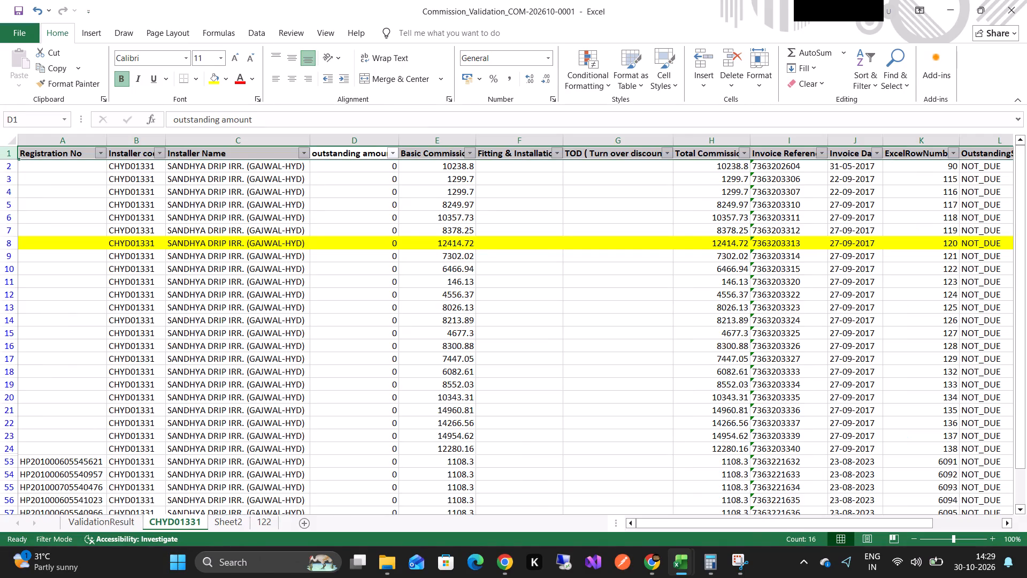
click(6, 155)
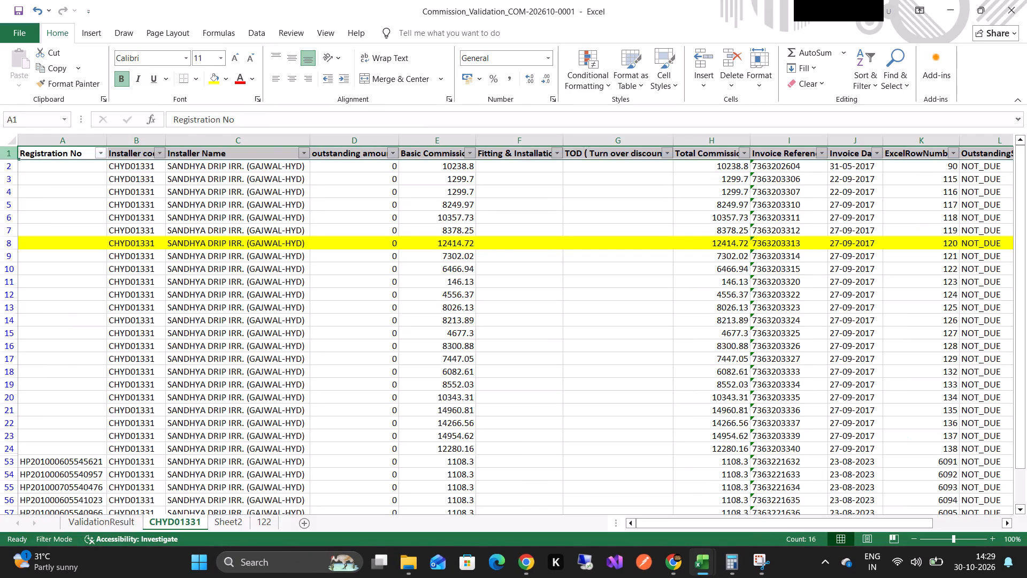
key(alt+Tab)
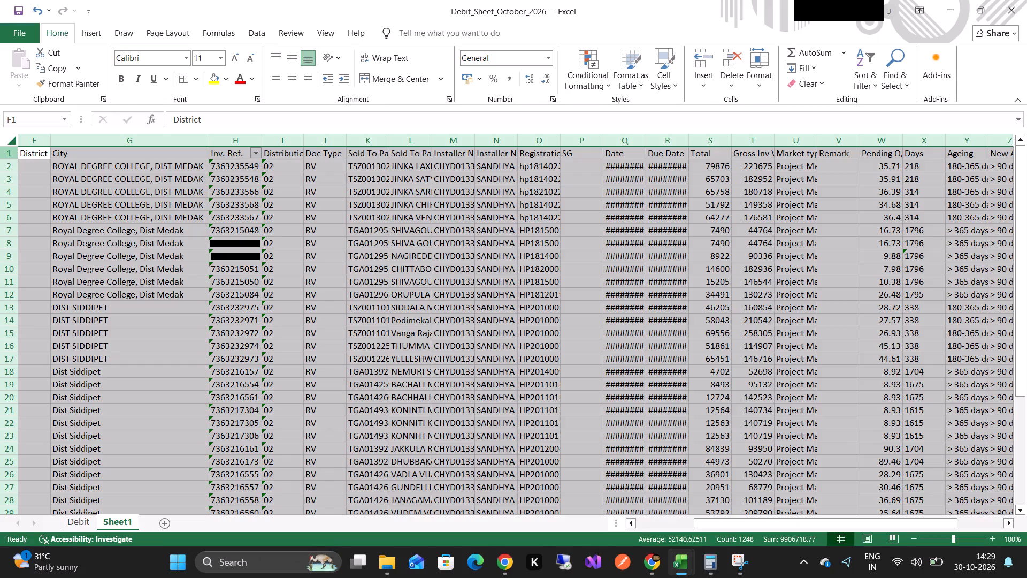
click(9, 150)
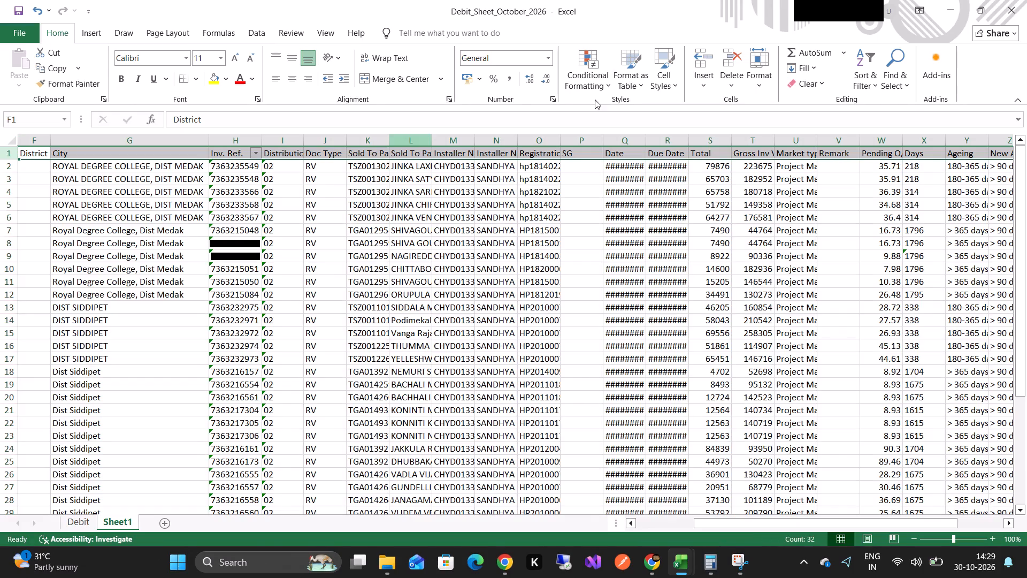
click(860, 67)
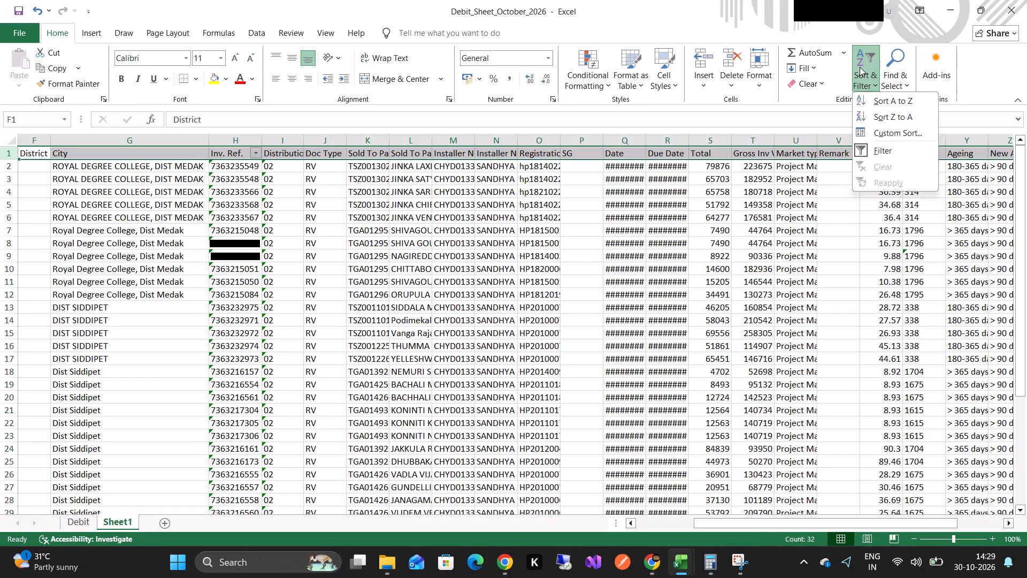
click(867, 147)
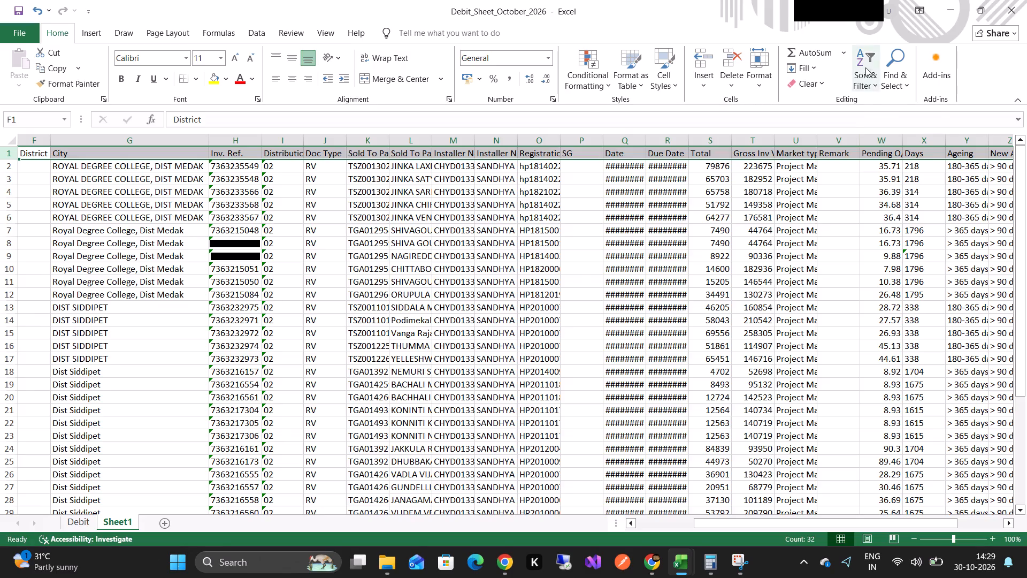
click(865, 67)
click(864, 146)
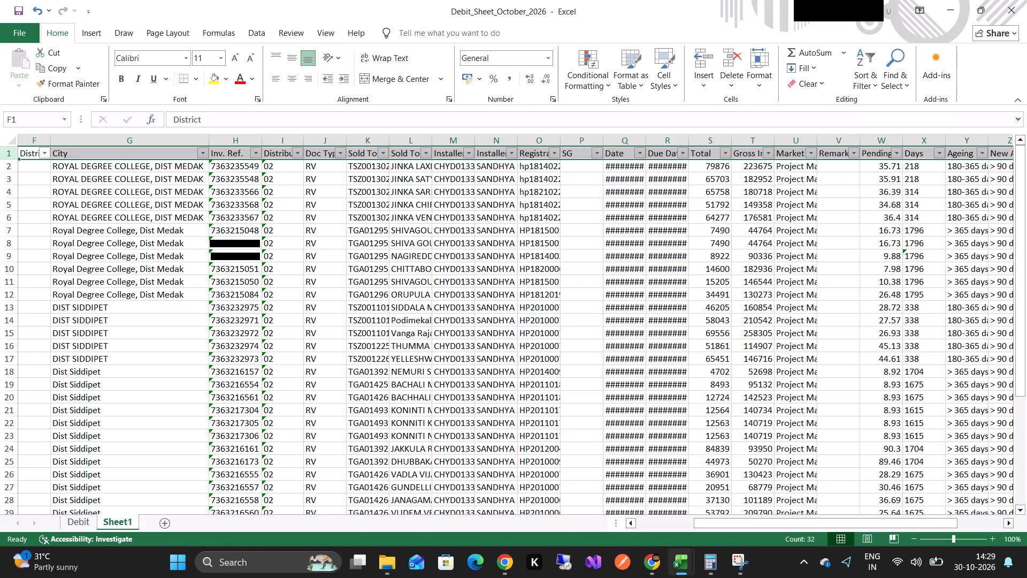
Fit the debit sheet's Total column to its contents and widen the Distribution column.
double_click(730, 142)
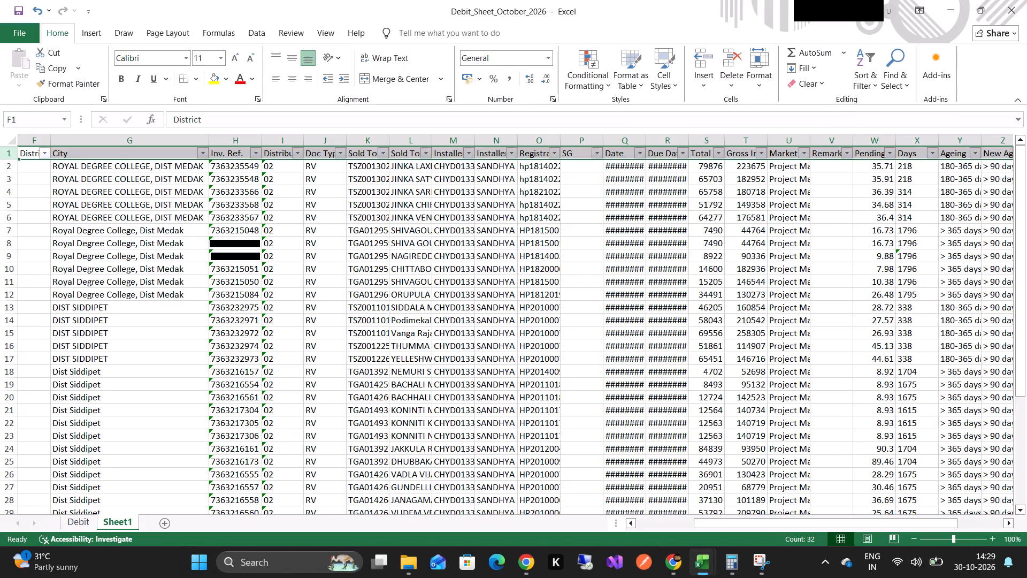
click(727, 140)
triple_click(727, 139)
double_click(727, 139)
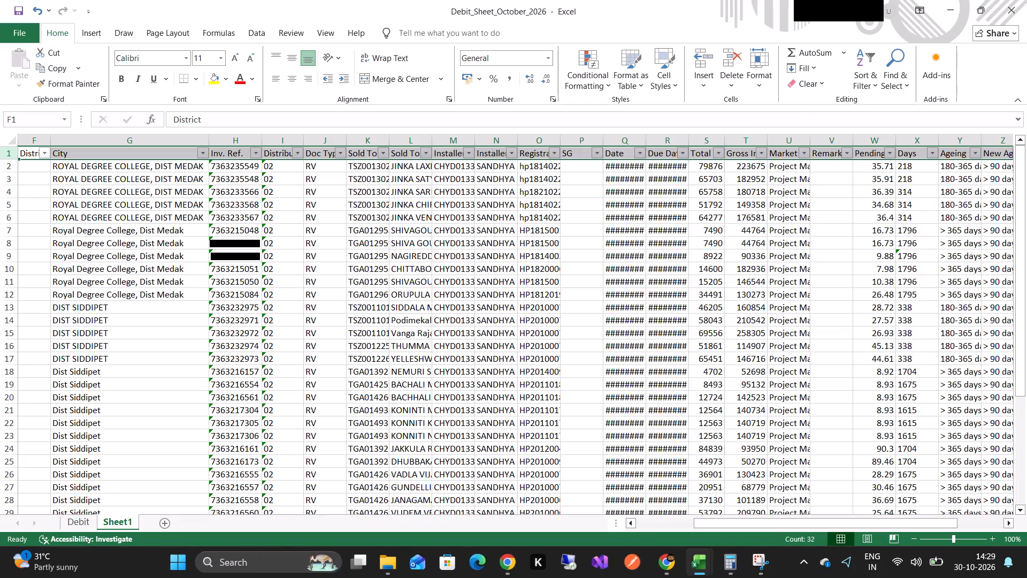
triple_click(724, 139)
click(724, 139)
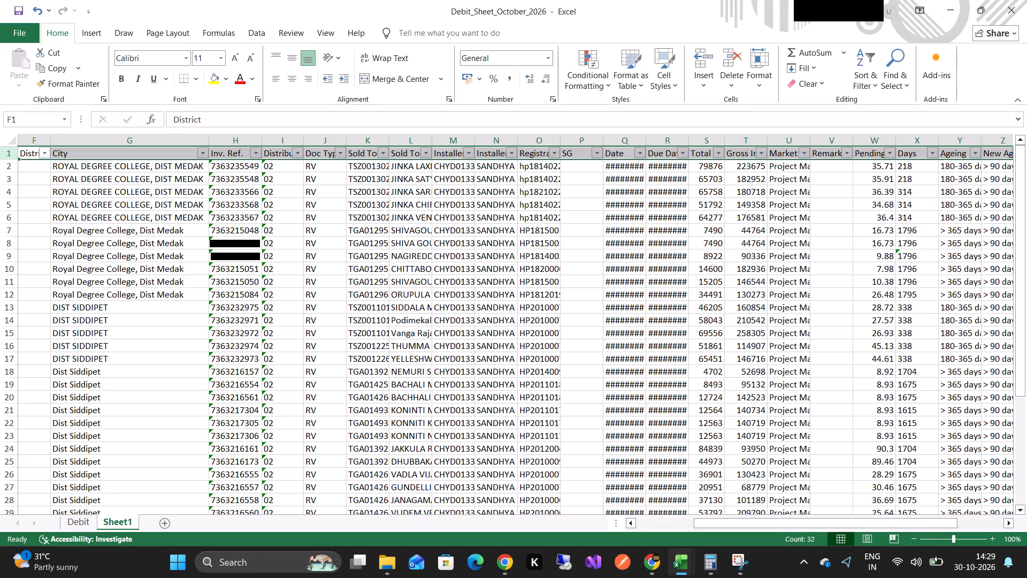
triple_click(262, 139)
drag(304, 140, 315, 143)
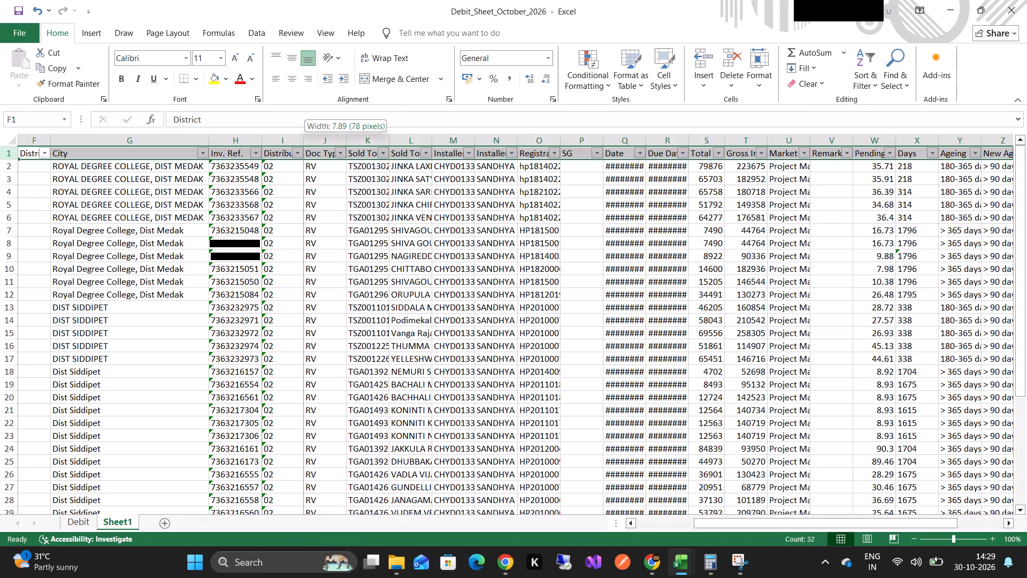
drag(315, 143, 323, 143)
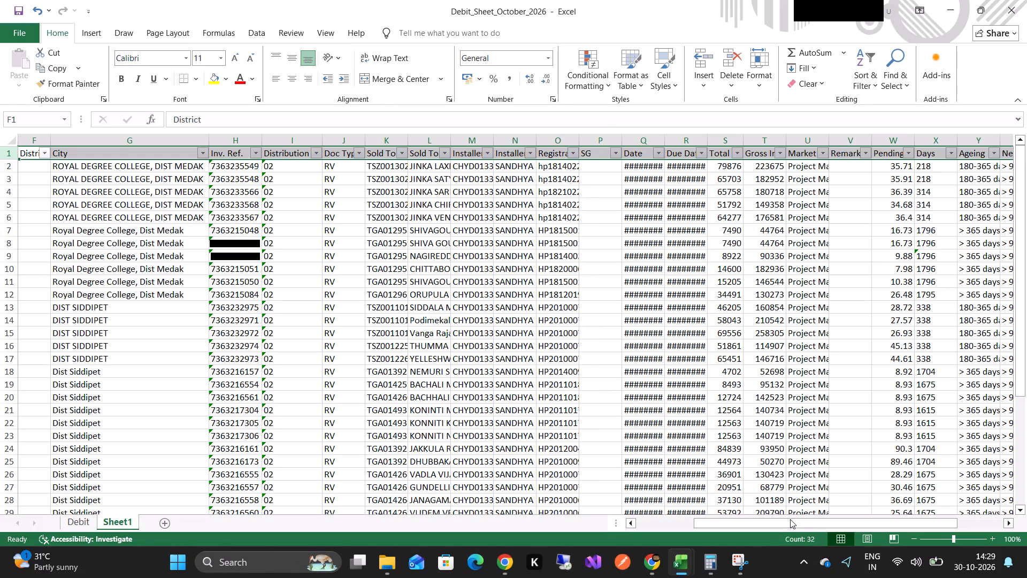
Examine the debit sheet's columns from Concat to the dealer and stage details, including the Inv. Ref. filter list.
drag(785, 523, 828, 523)
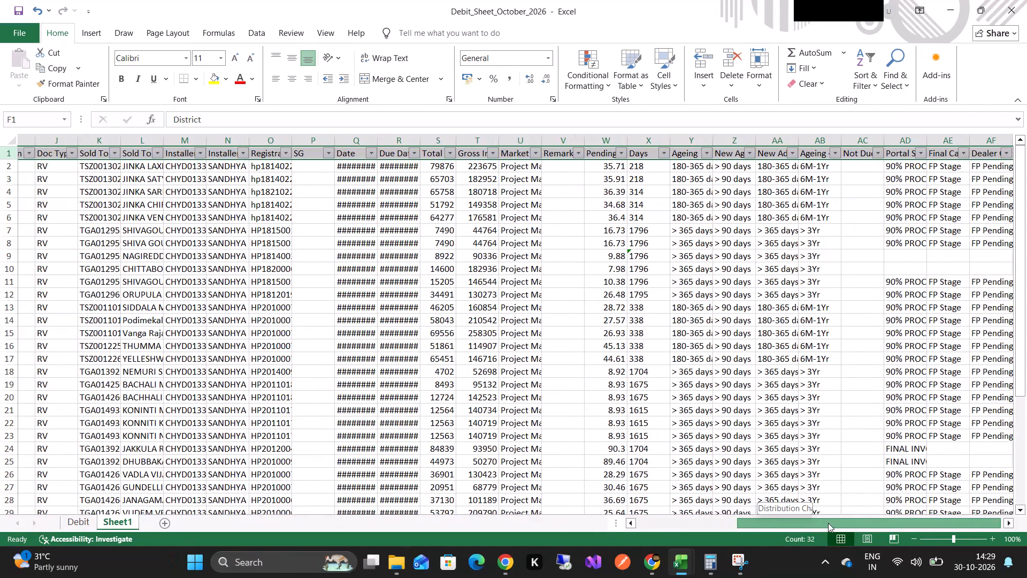
drag(828, 523, 846, 523)
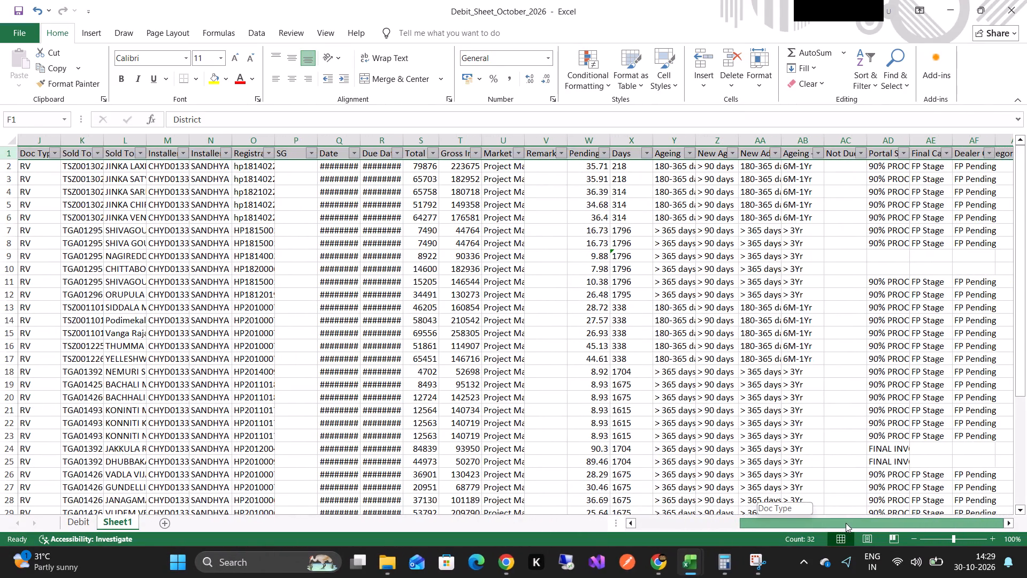
drag(846, 523, 847, 523)
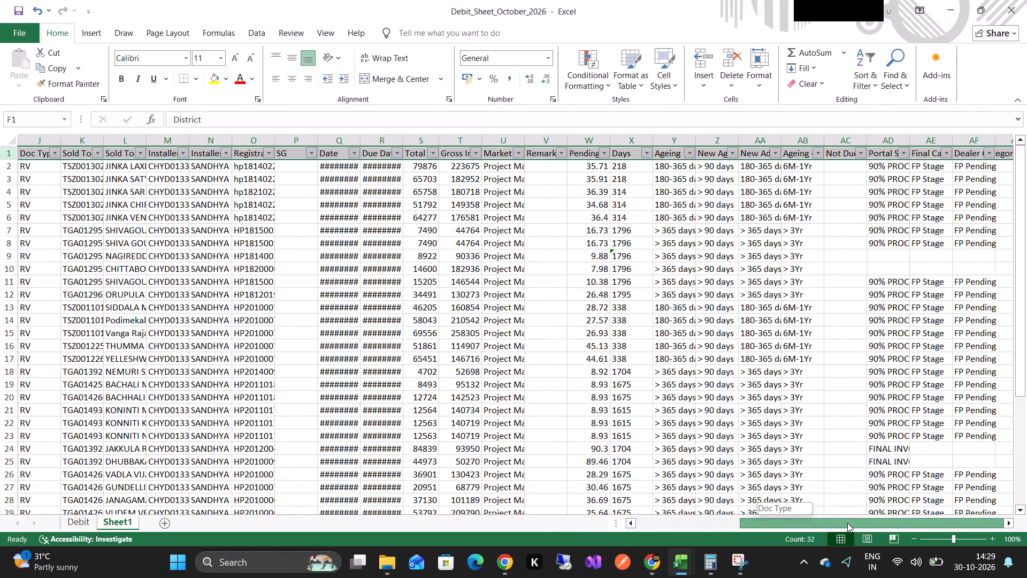
drag(847, 523, 786, 530)
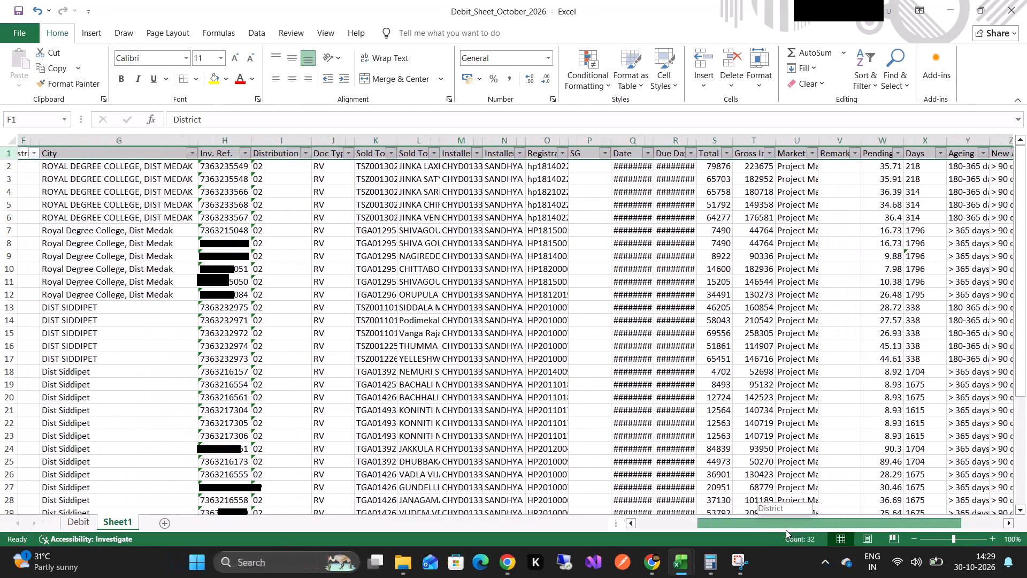
drag(786, 530, 708, 529)
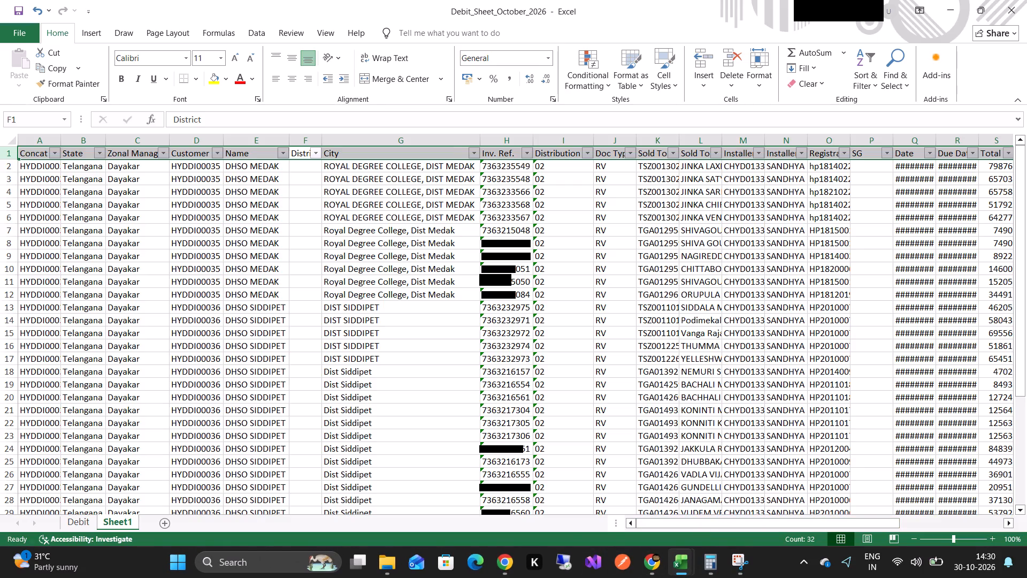
double_click(533, 141)
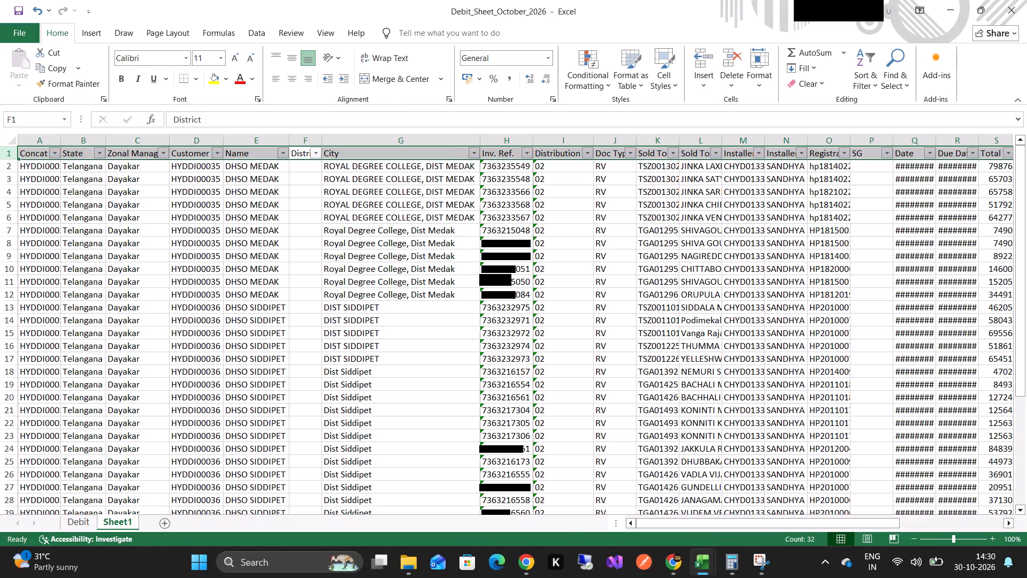
click(533, 141)
click(533, 148)
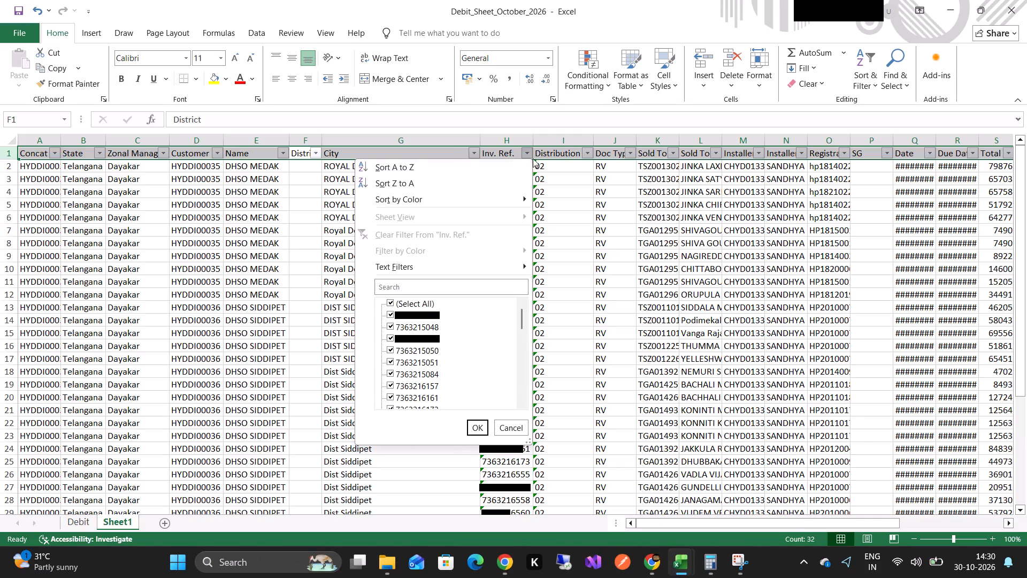
click(579, 286)
scroll(775, 287, up, 2)
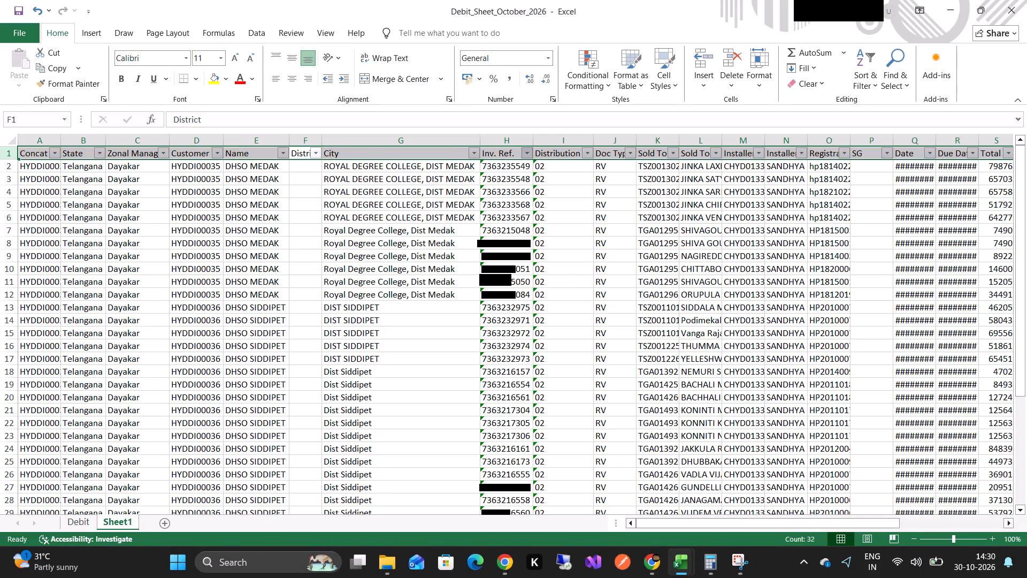
drag(741, 527, 762, 527)
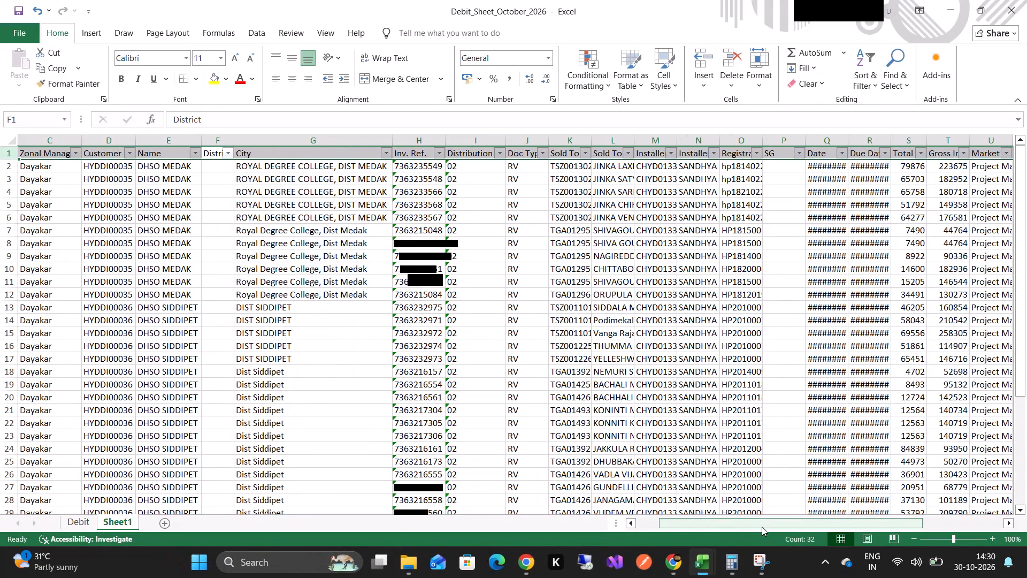
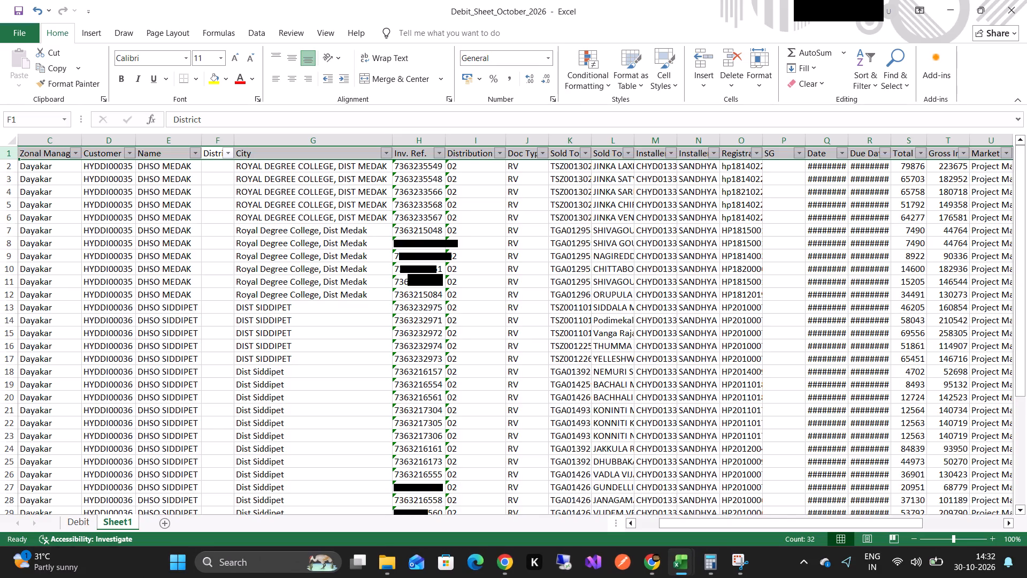
Compare the CHYD01331 sheet's NOT_DUE rows and status columns with the October 2026 debit sheet's columns.
scroll(528, 302, up, 10)
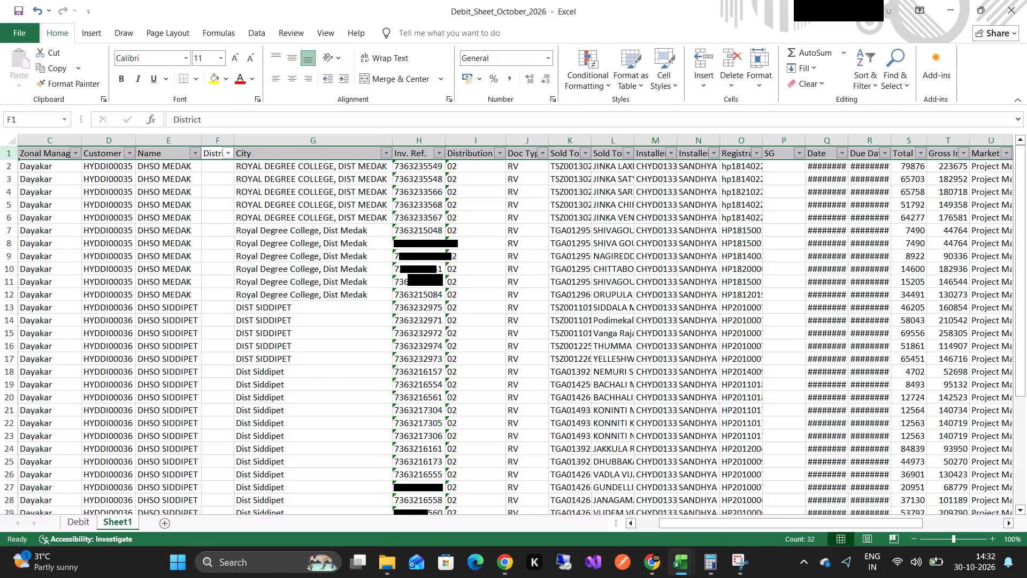
click(440, 153)
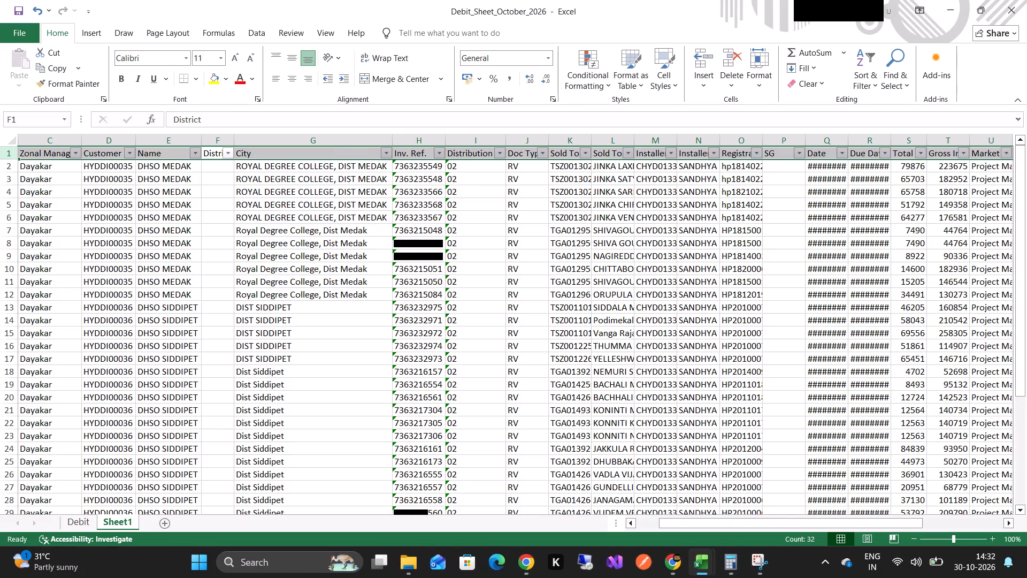
key(alt+Tab)
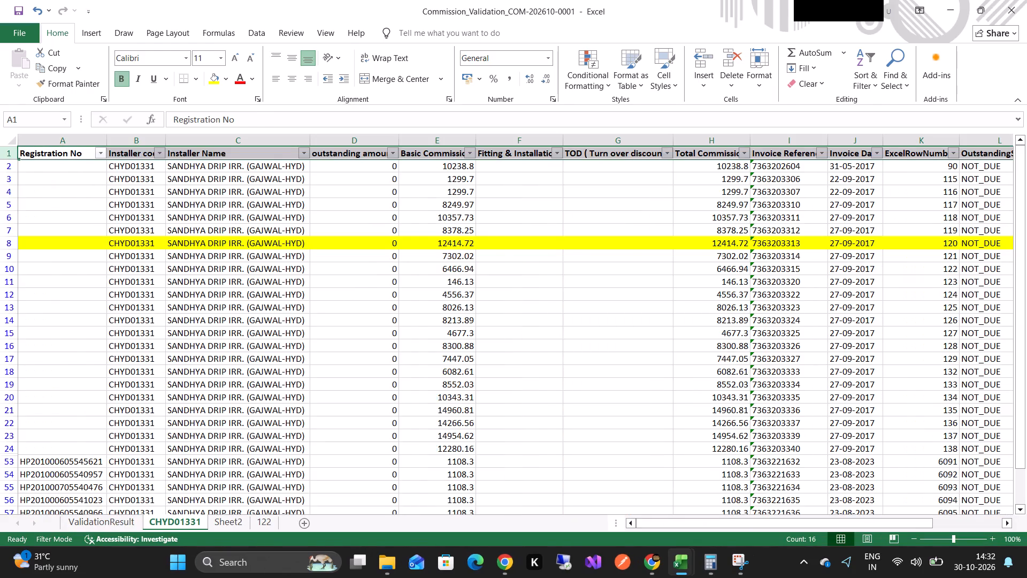
scroll(521, 252, up, 3)
scroll(604, 268, up, 3)
scroll(631, 401, up, 4)
drag(715, 522, 782, 522)
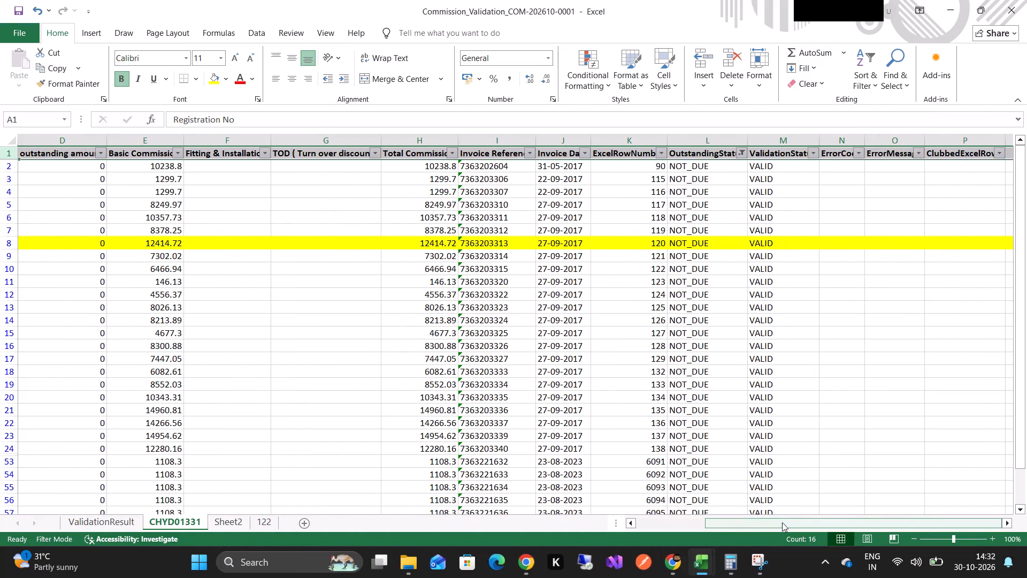
key(alt+Tab)
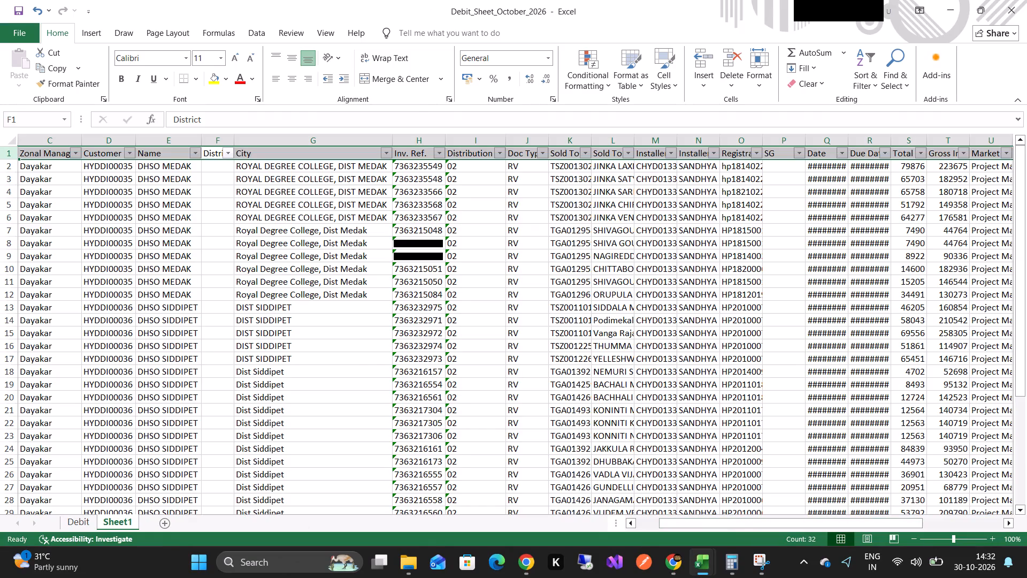
drag(770, 523, 836, 524)
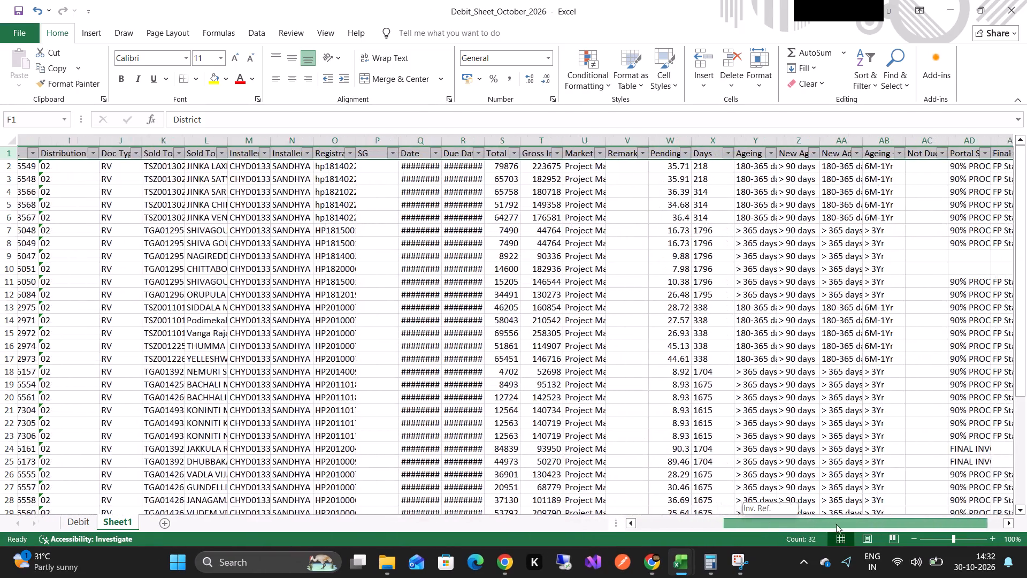
drag(836, 524, 894, 520)
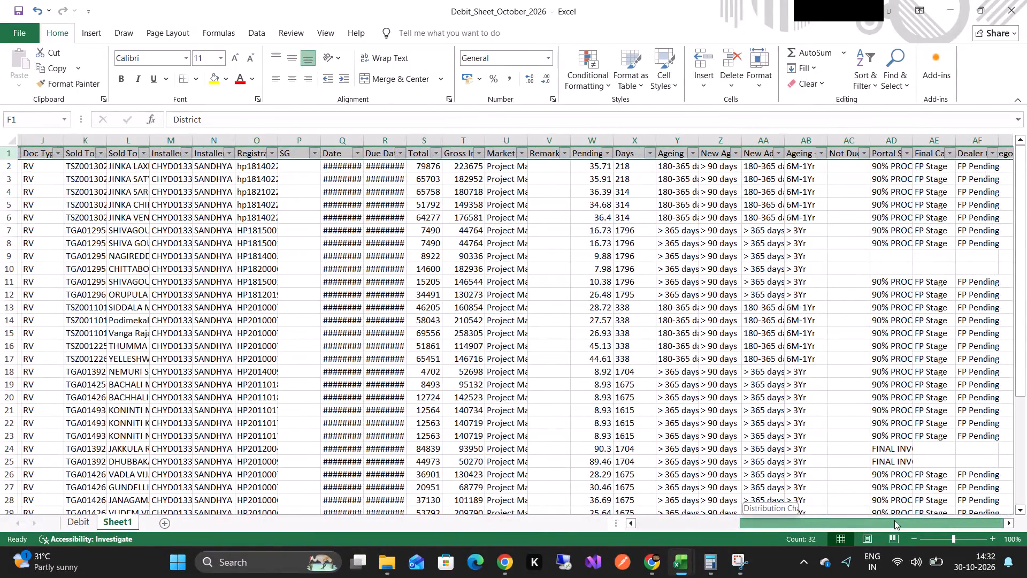
drag(894, 520, 660, 527)
key(alt+Tab)
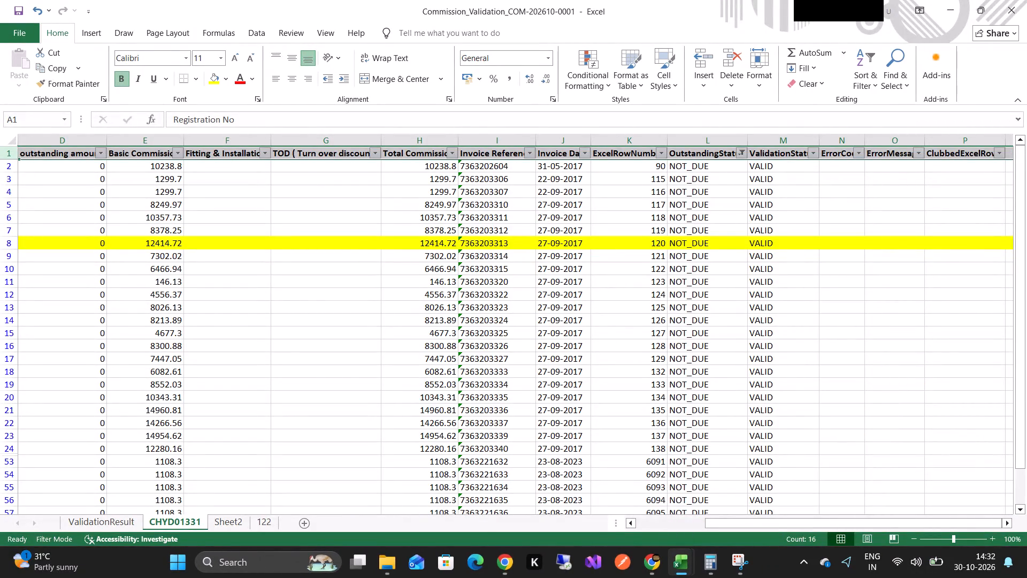
scroll(574, 435, down, 4)
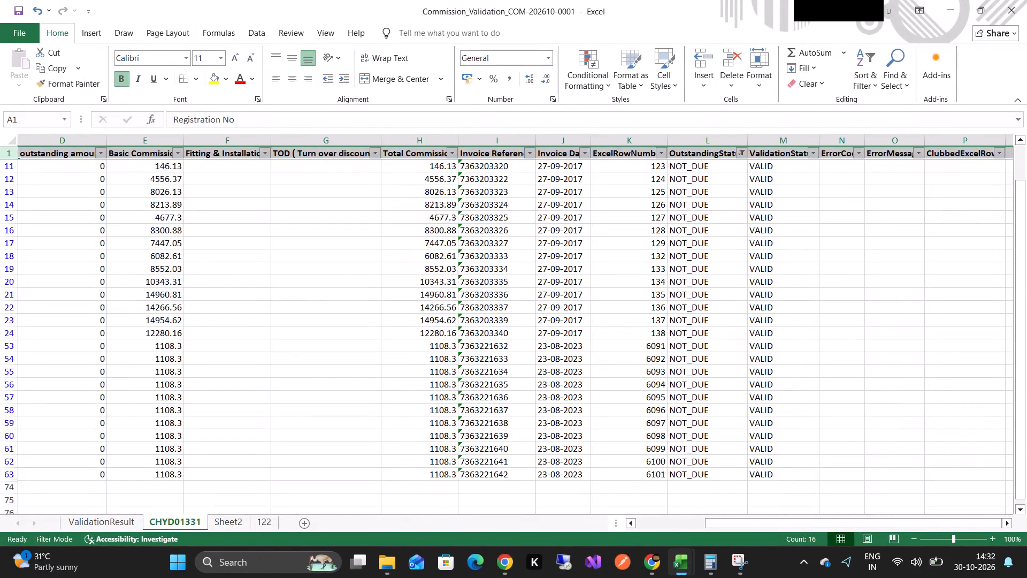
scroll(520, 384, up, 3)
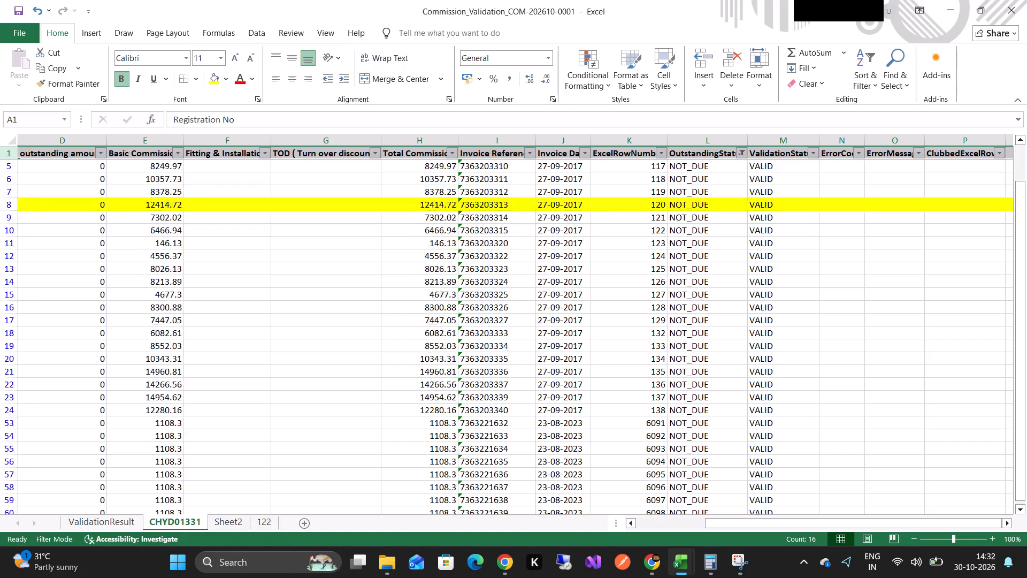
scroll(520, 383, up, 6)
click(525, 154)
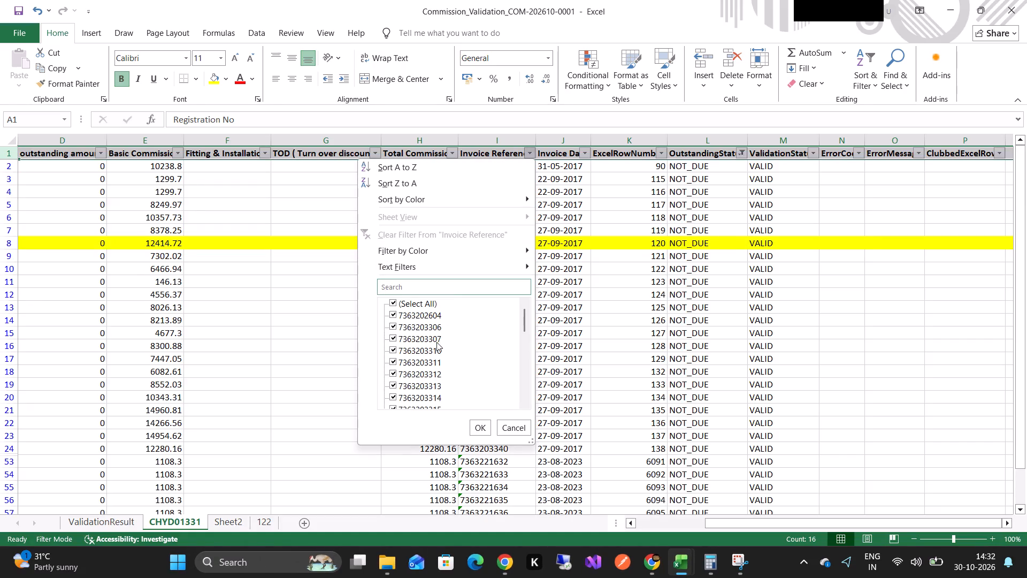
scroll(448, 364, down, 8)
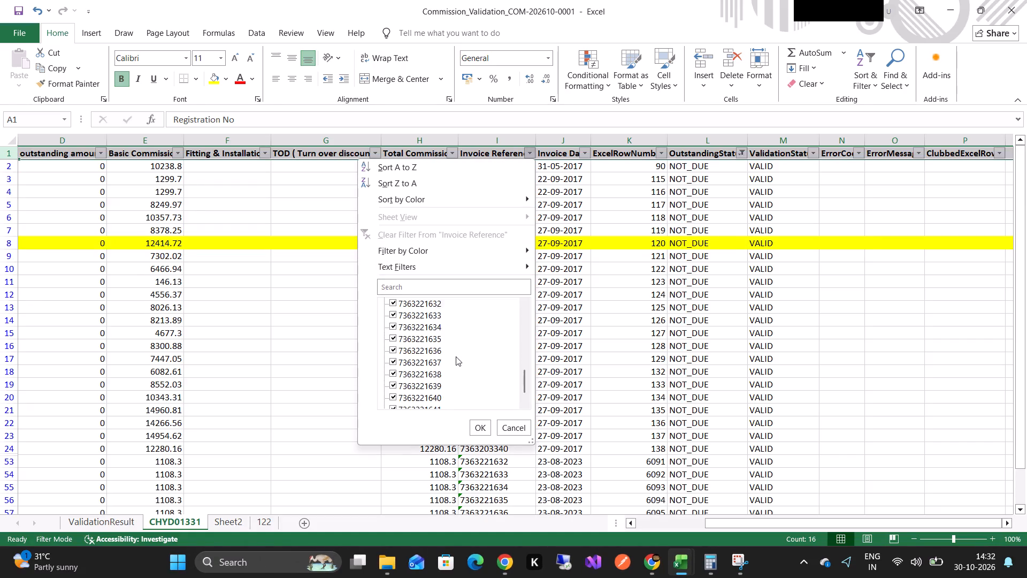
scroll(456, 357, down, 3)
scroll(455, 358, up, 9)
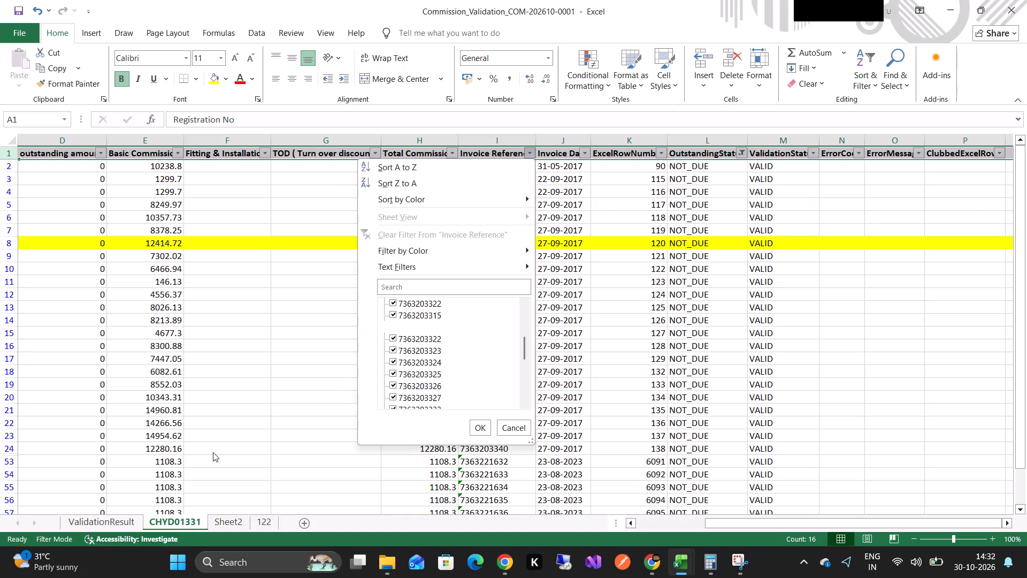
scroll(212, 453, down, 8)
click(470, 429)
scroll(403, 442, up, 20)
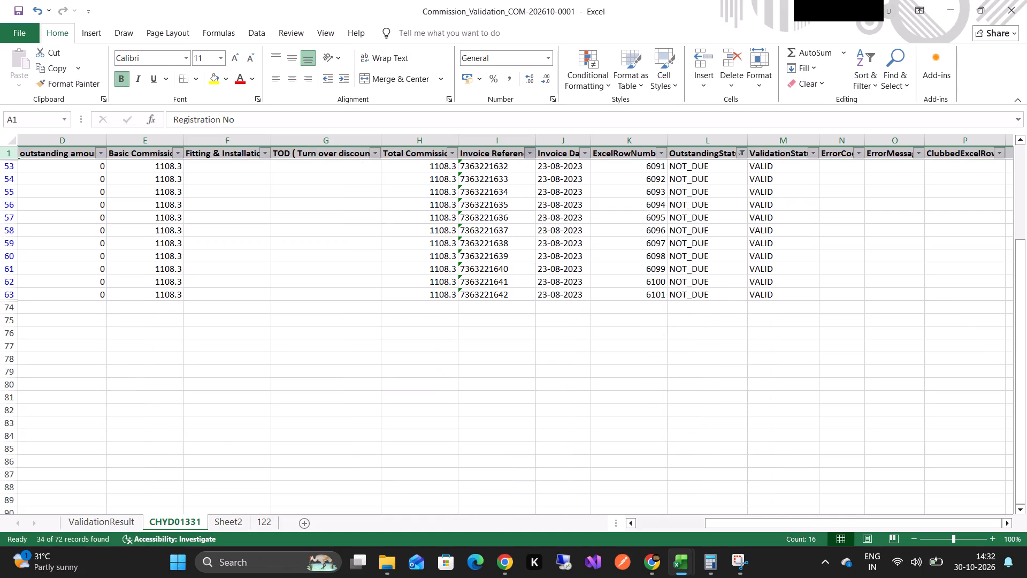
scroll(463, 429, up, 20)
scroll(463, 429, up, 5)
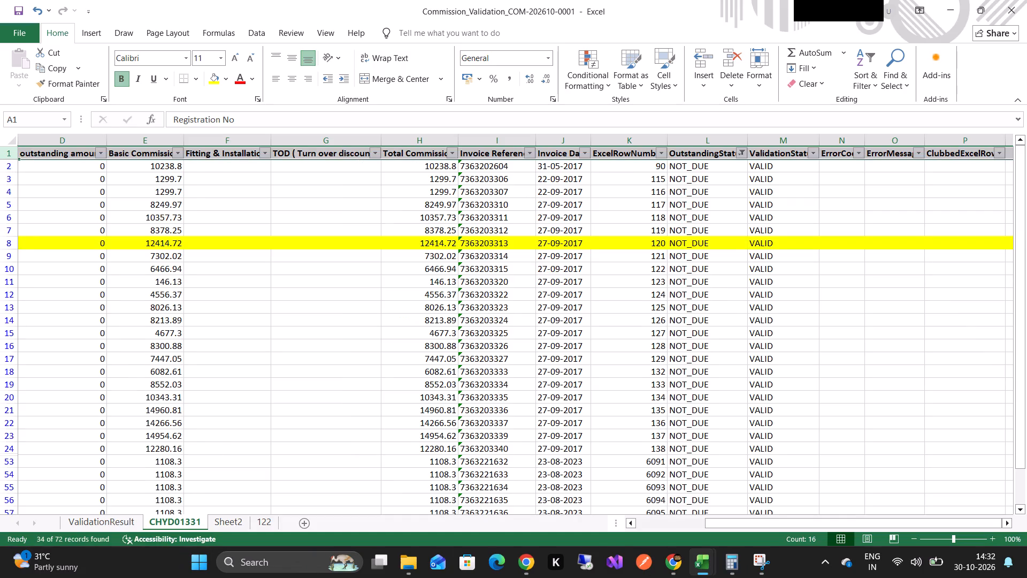
click(532, 154)
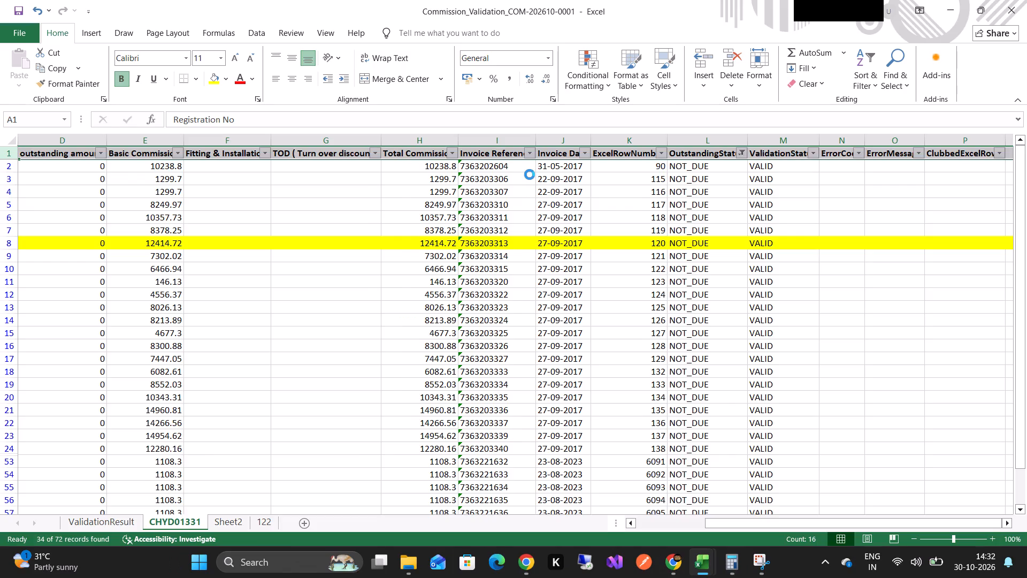
key(alt+Tab)
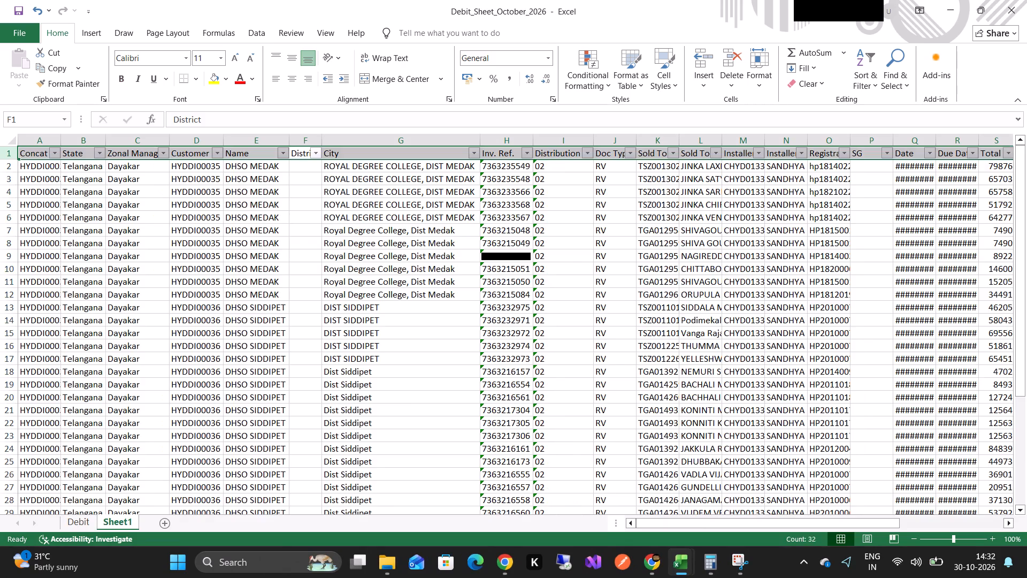
click(519, 169)
key(ctrl+c)
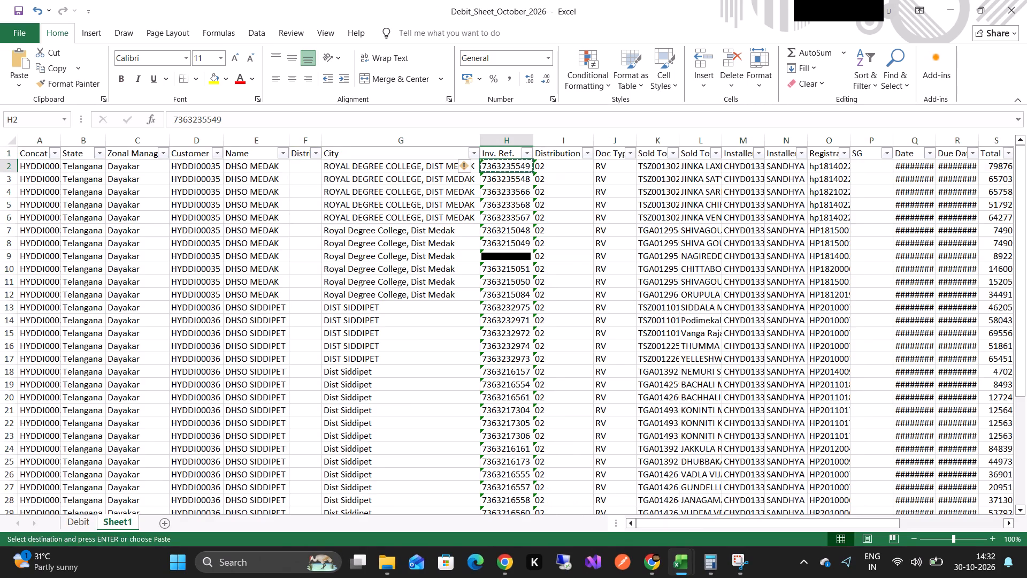
key(alt+Tab)
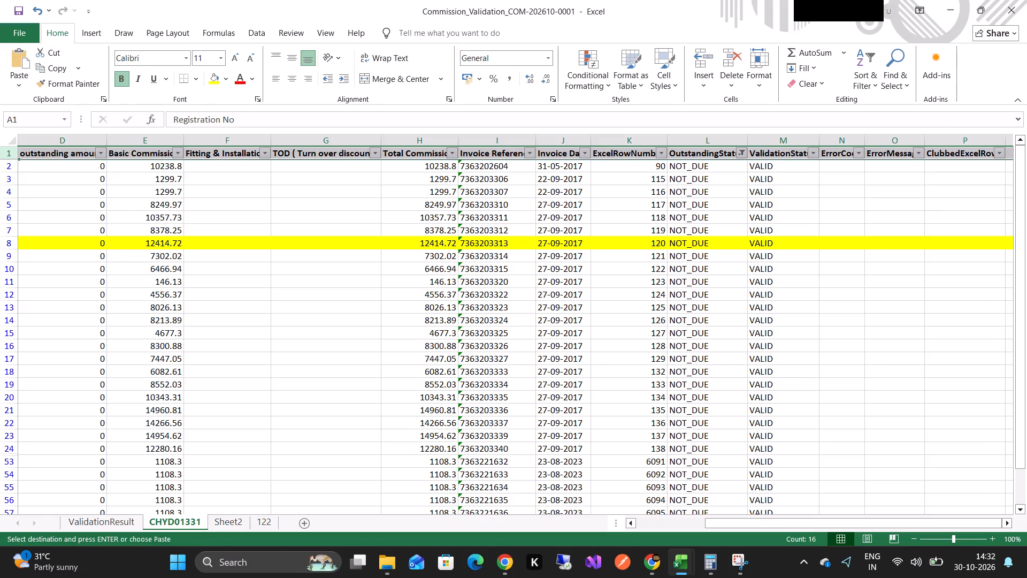
click(529, 157)
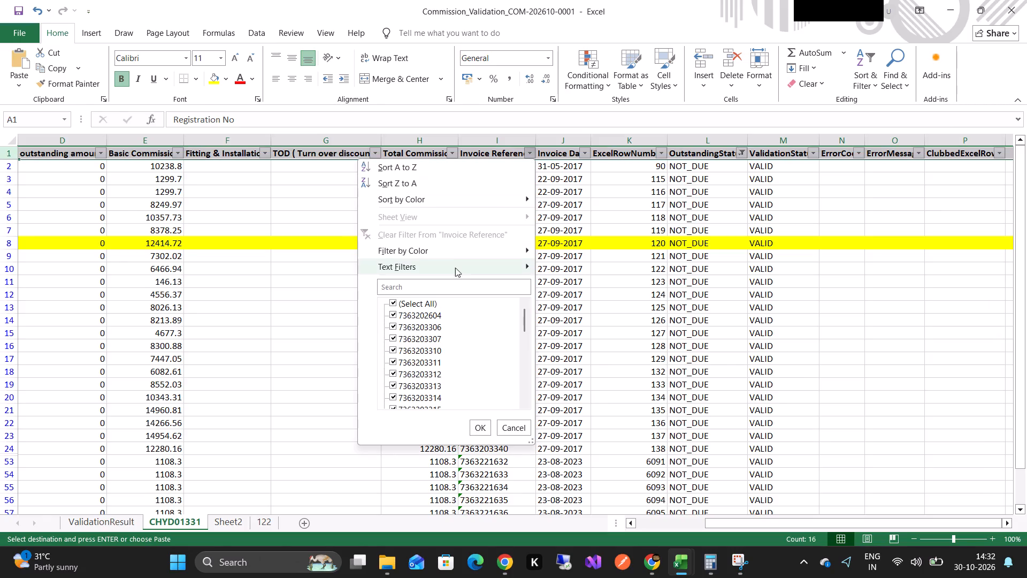
click(448, 290)
key(ctrl+v)
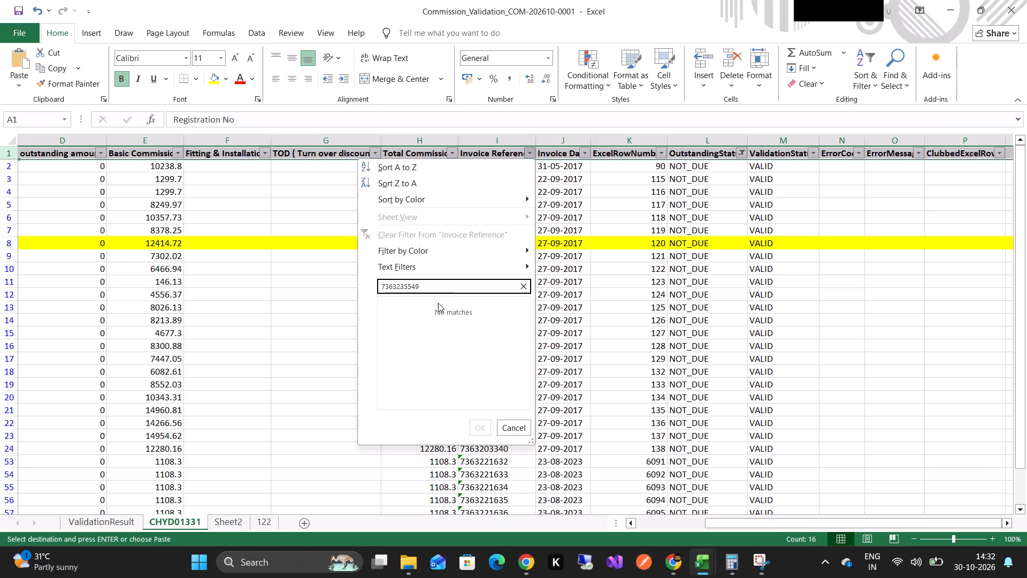
click(522, 286)
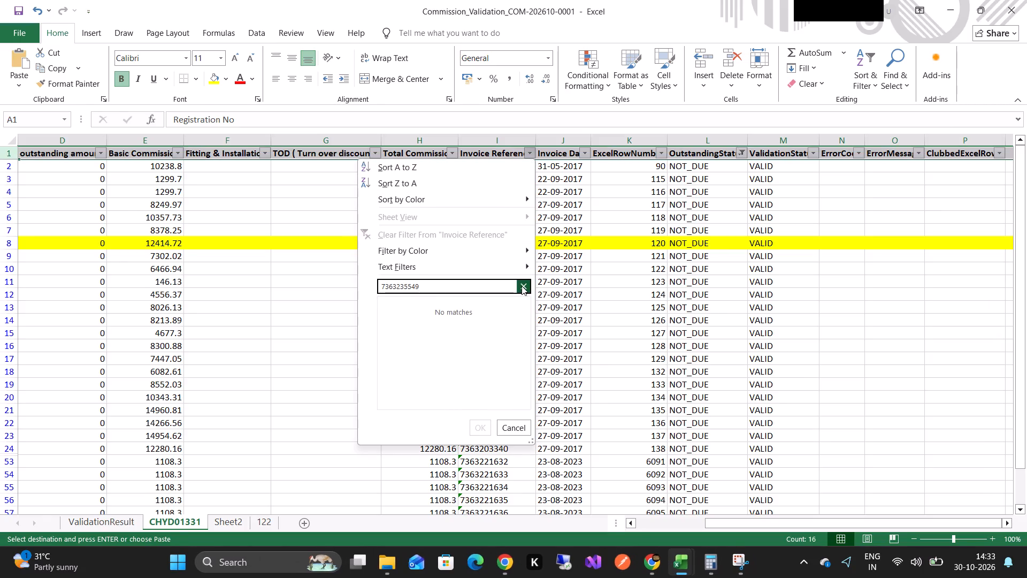
key(alt+Tab)
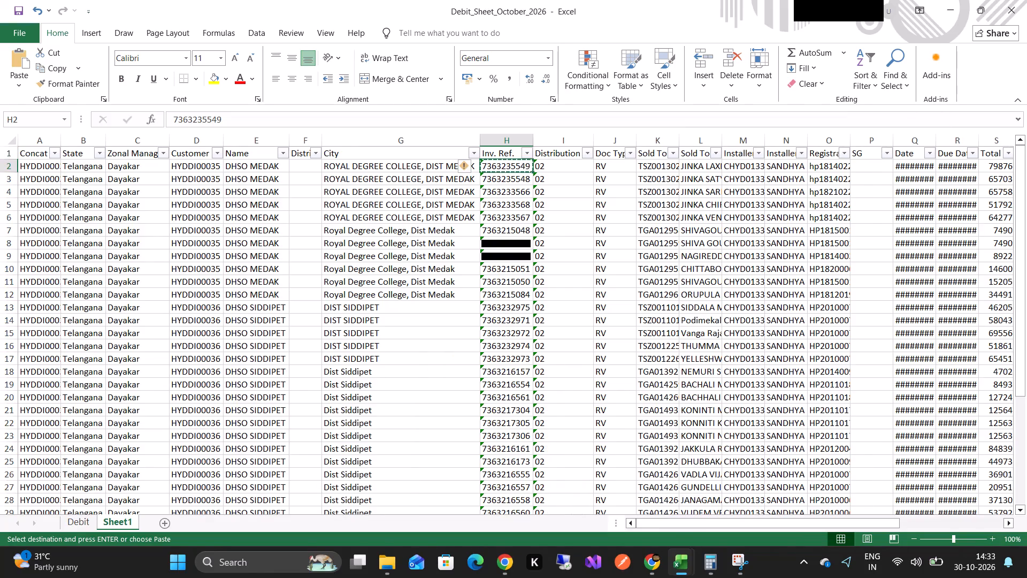
drag(685, 523, 855, 518)
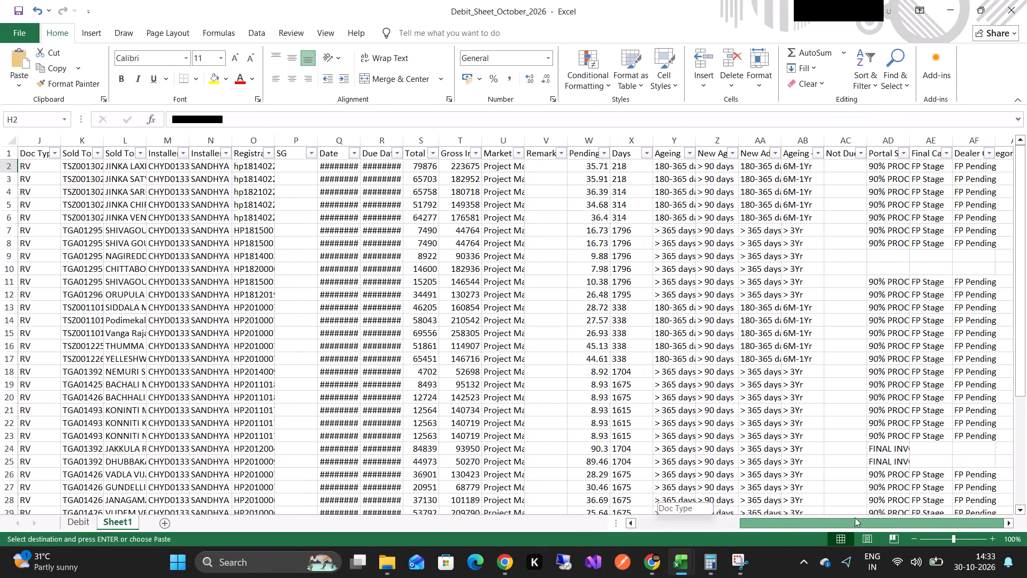
drag(855, 518, 861, 517)
key(alt+Tab)
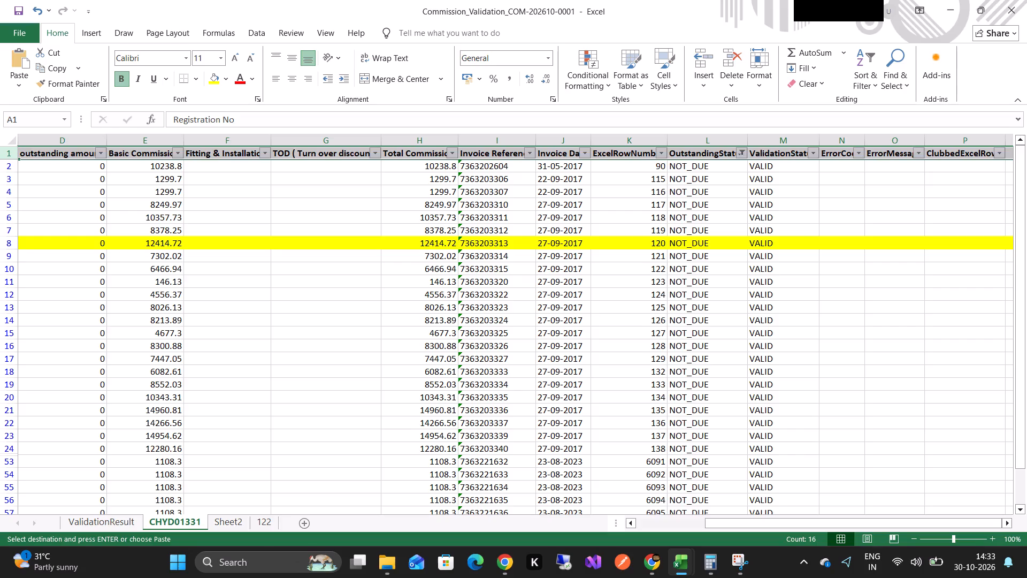
click(744, 153)
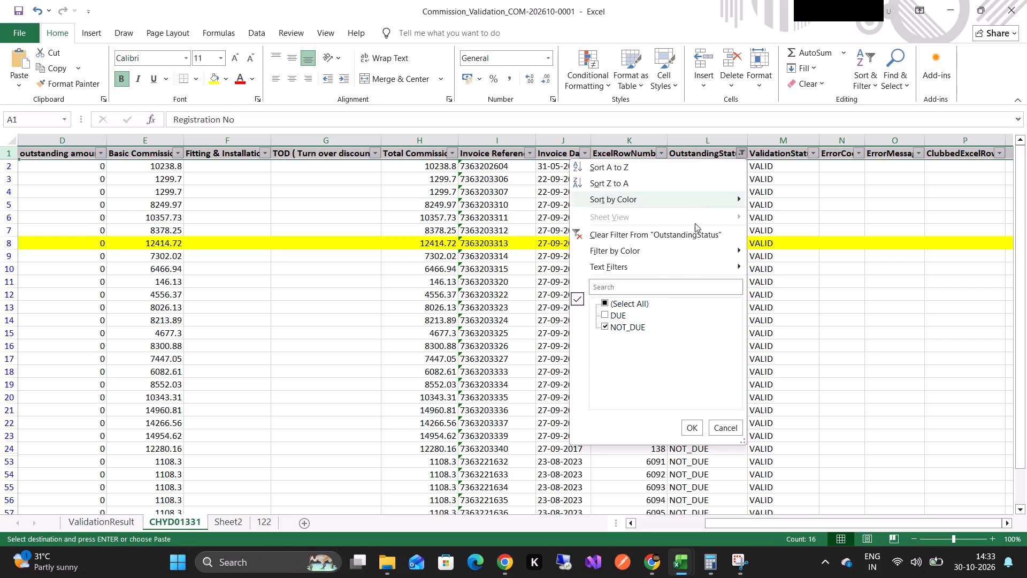
click(606, 316)
click(607, 326)
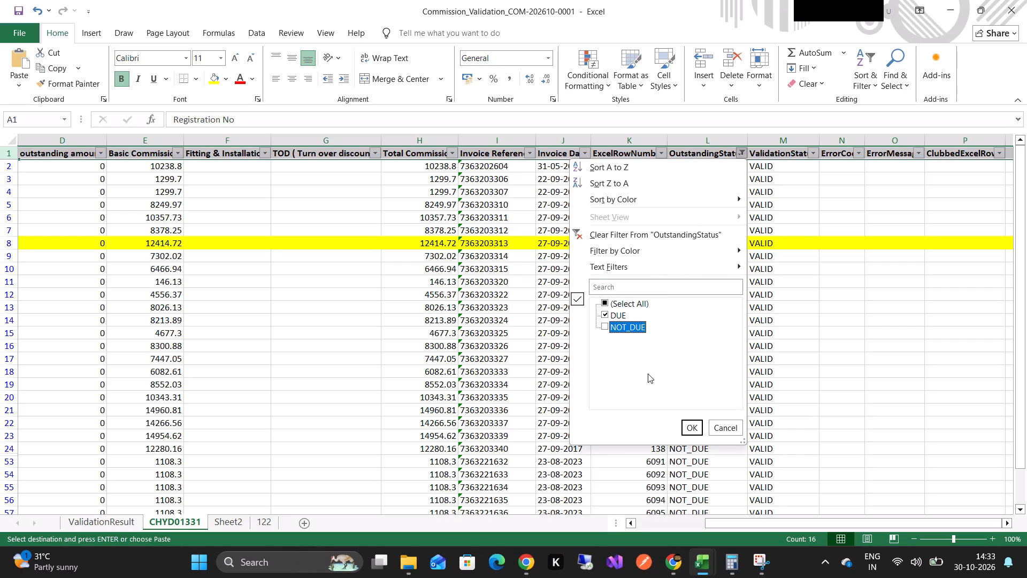
click(697, 440)
click(692, 430)
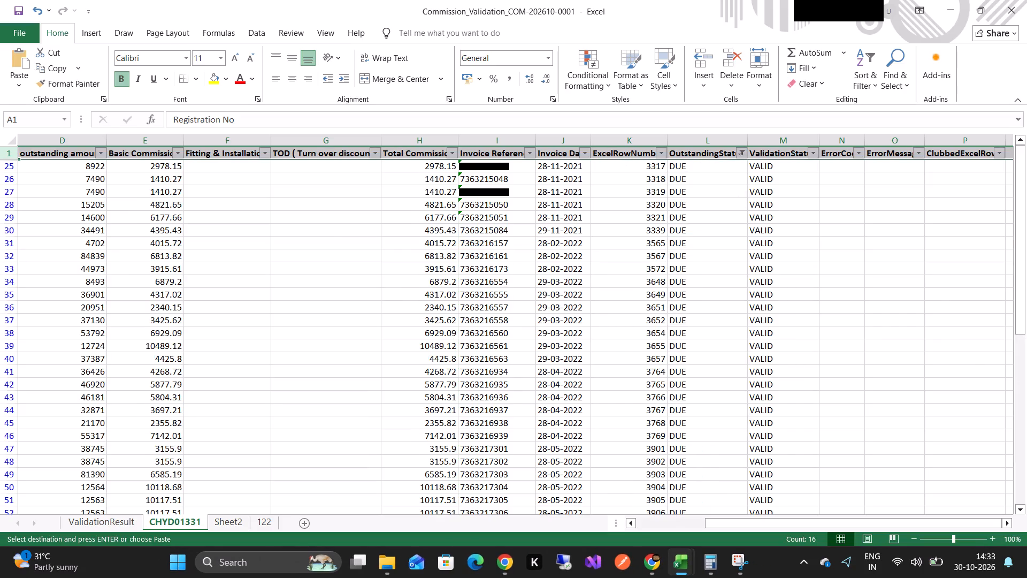
Copy the Invoice Reference from row 25 of the CHYD01331 sheet and find it in Sheet1 of the October 2026 debit sheet.
scroll(560, 326, up, 1)
click(500, 167)
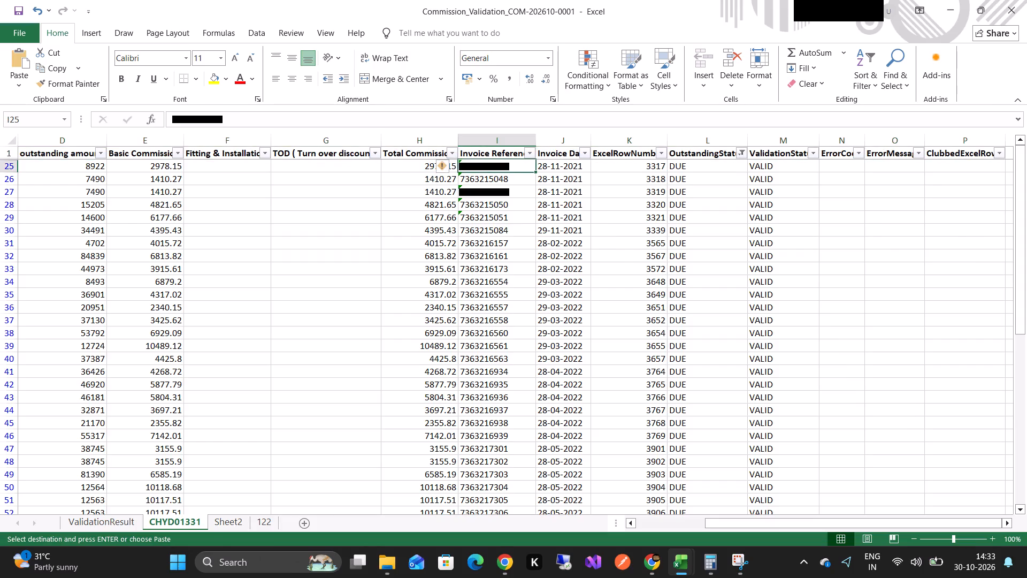
key(ctrl+c)
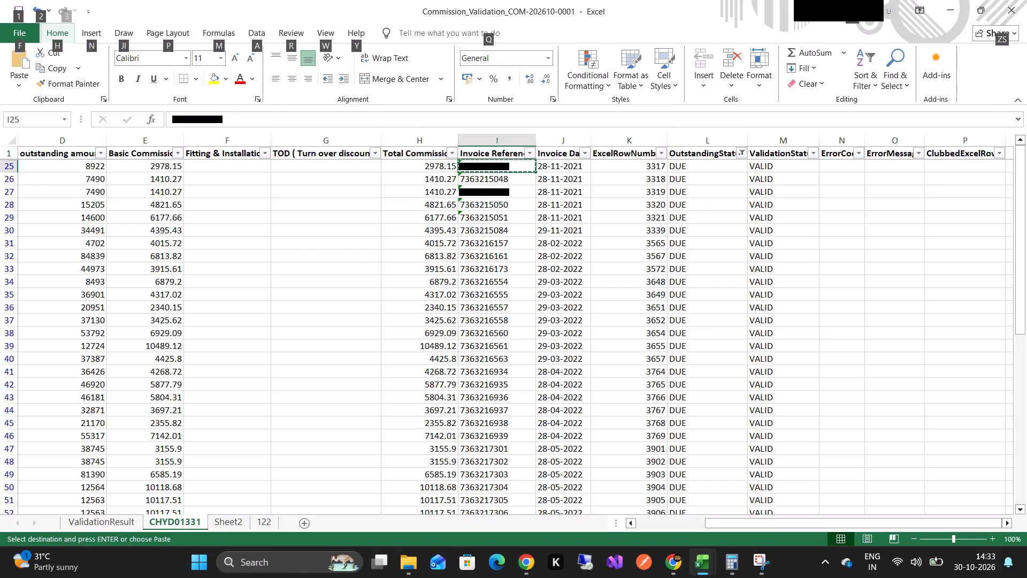
key(alt+Tab)
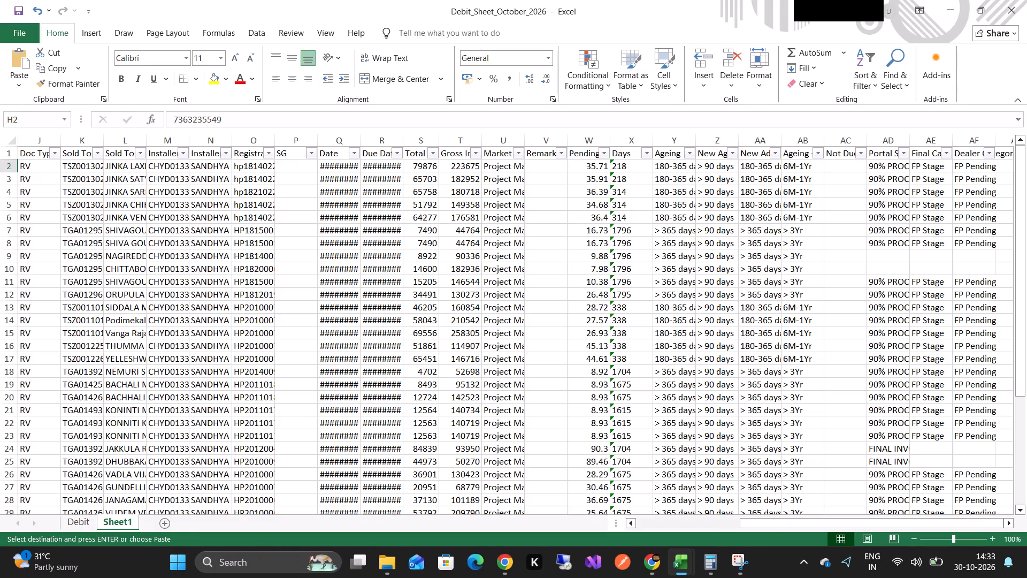
drag(862, 521, 845, 524)
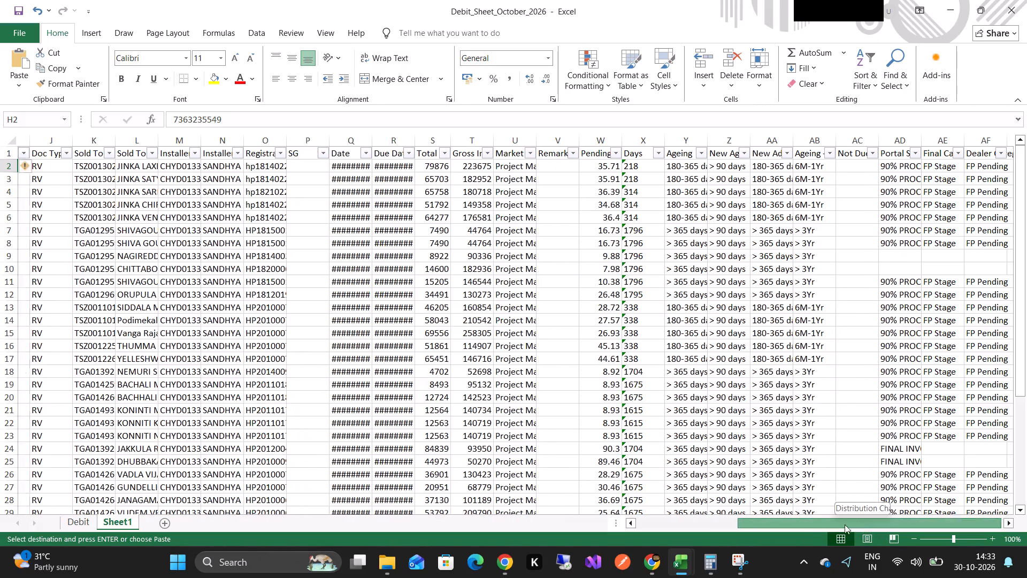
drag(845, 524, 801, 525)
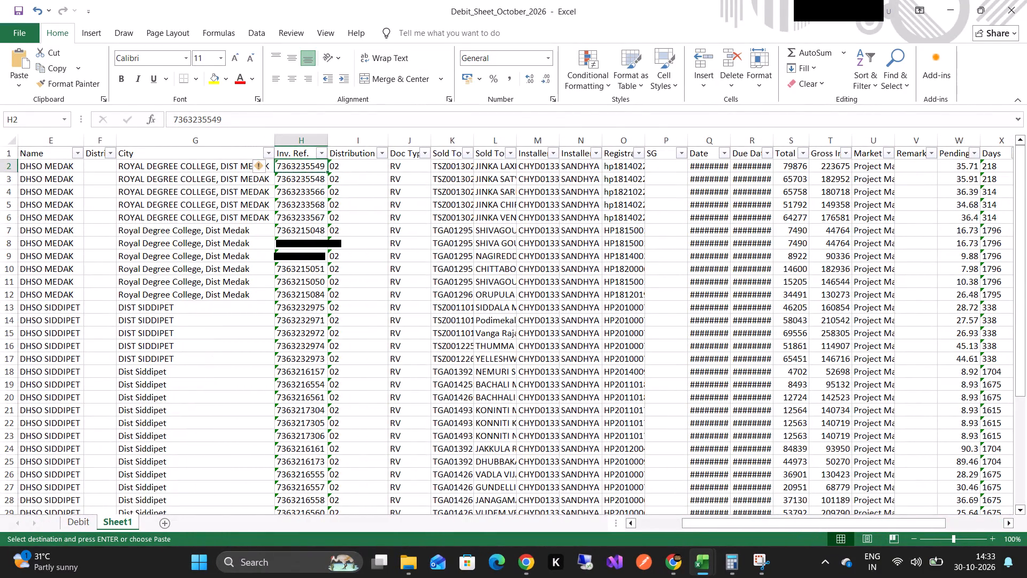
key(alt+Tab)
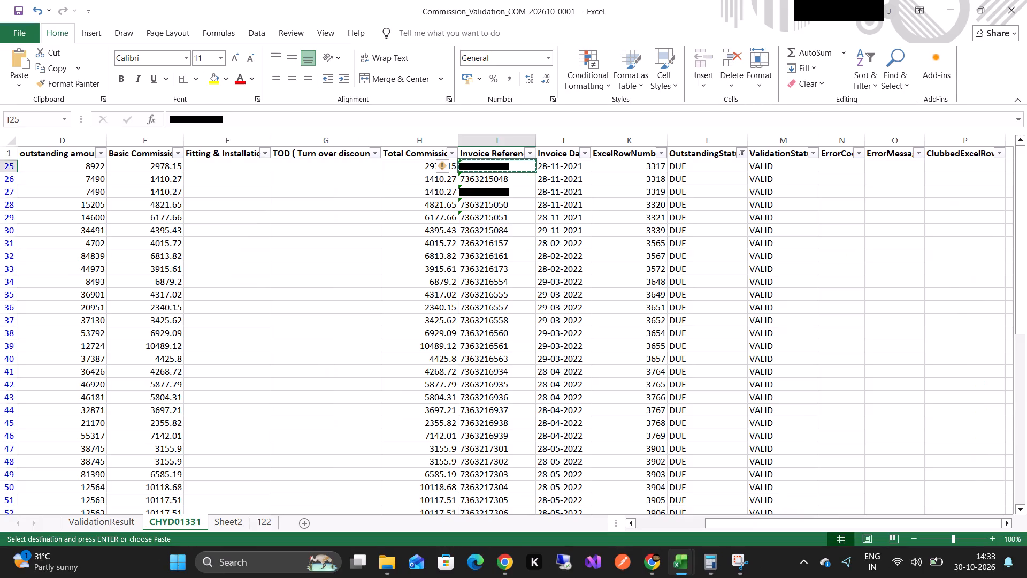
key(alt+Tab)
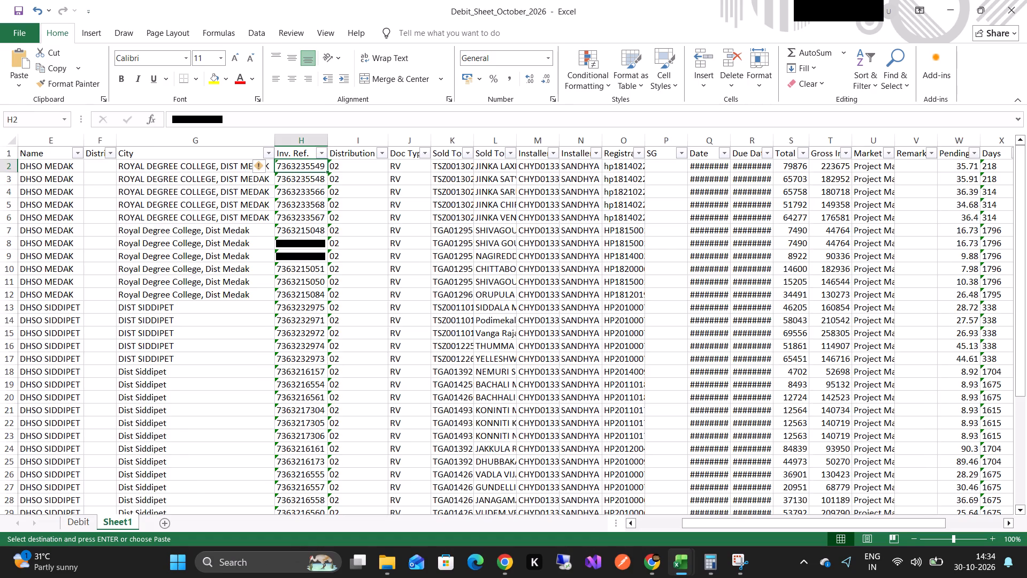
key(ctrl+f)
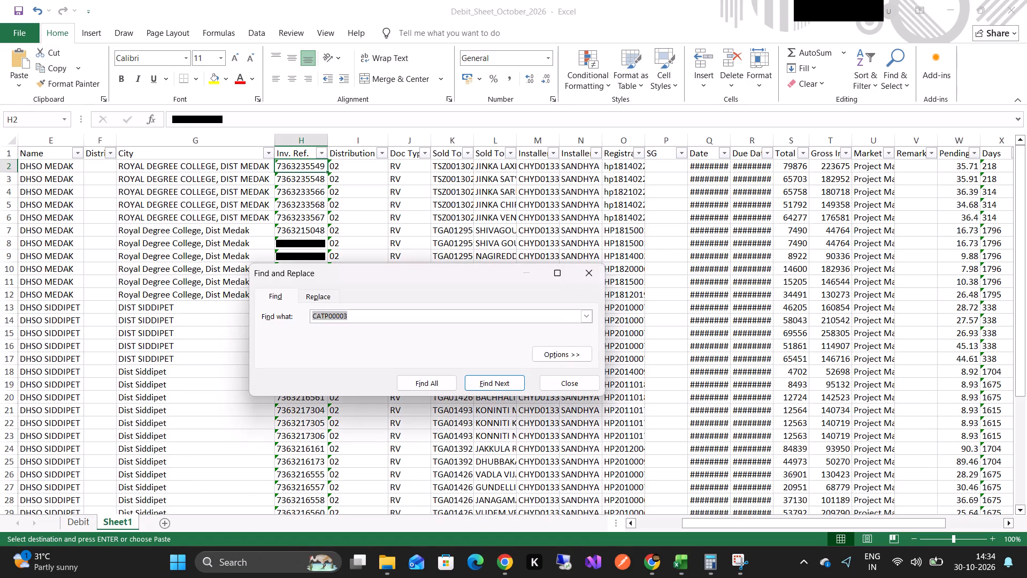
key(ctrl+v)
key(Return)
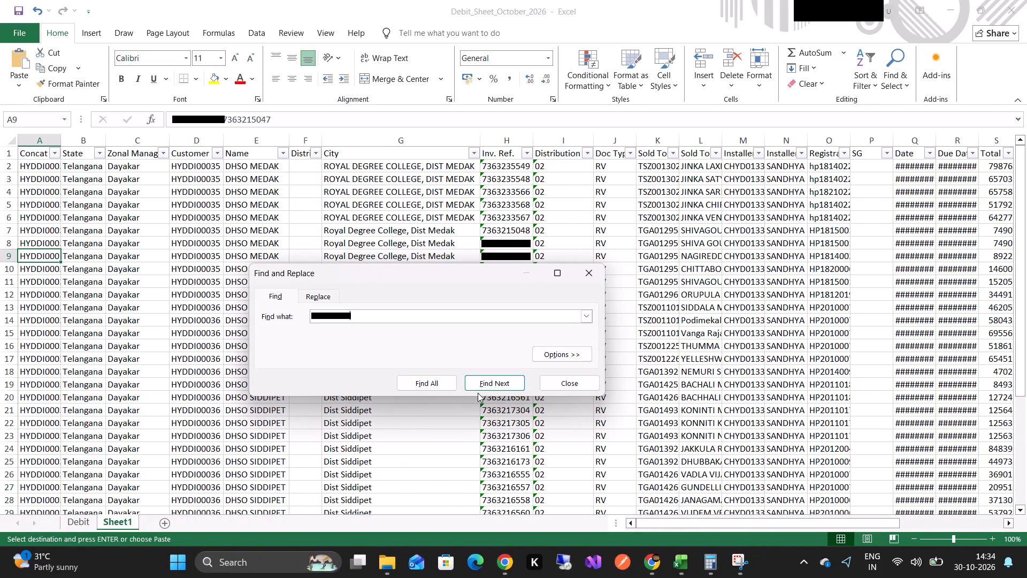
click(485, 385)
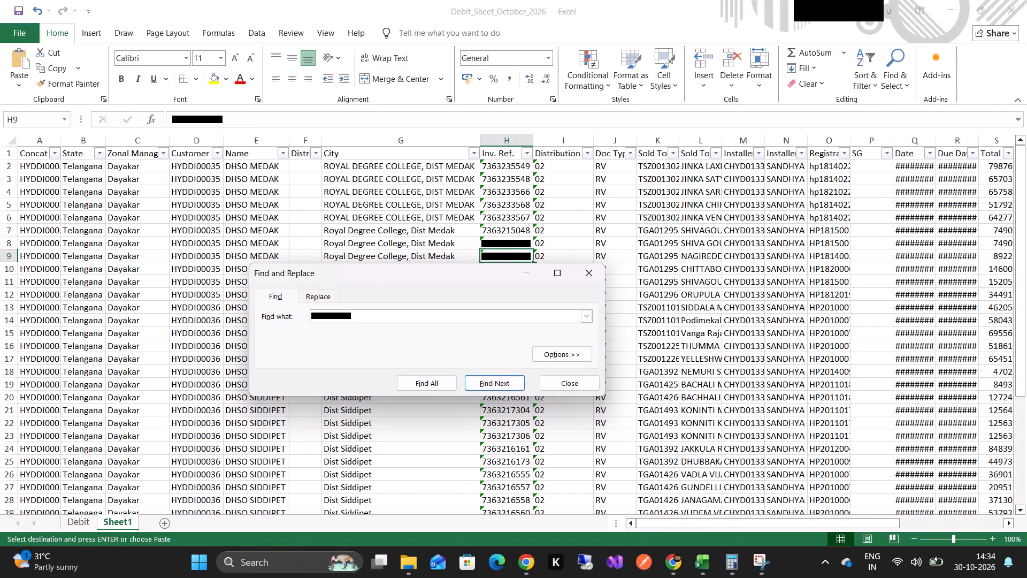
click(460, 254)
click(459, 254)
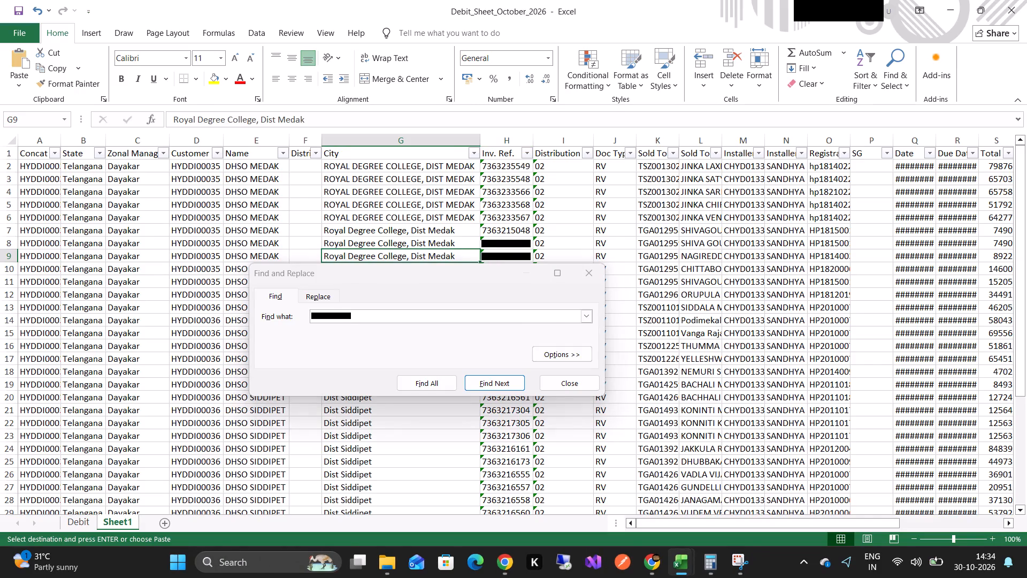
click(545, 389)
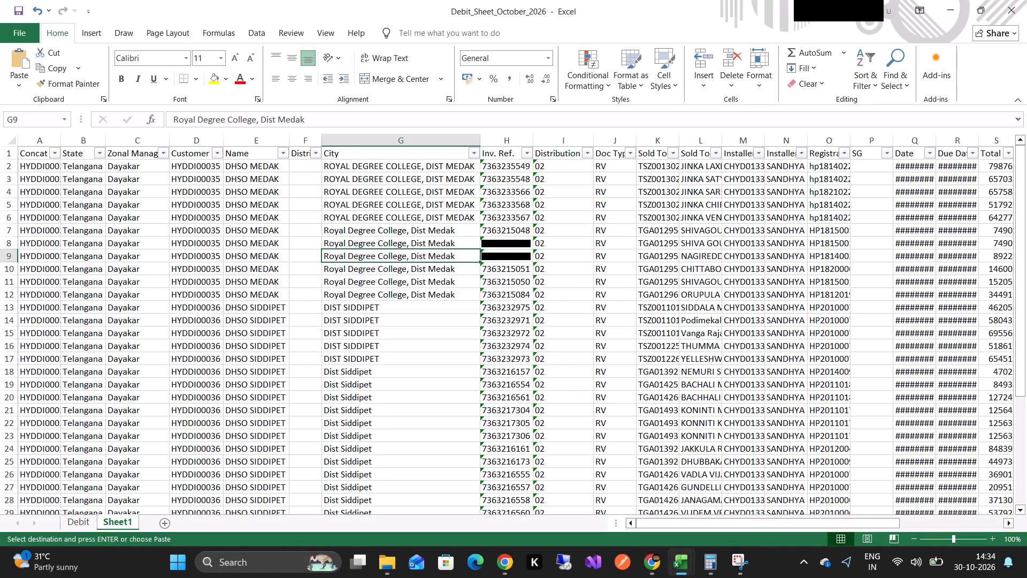
Highlight the matching invoice's entire row 9 in the debit sheet with yellow fill.
click(0, 254)
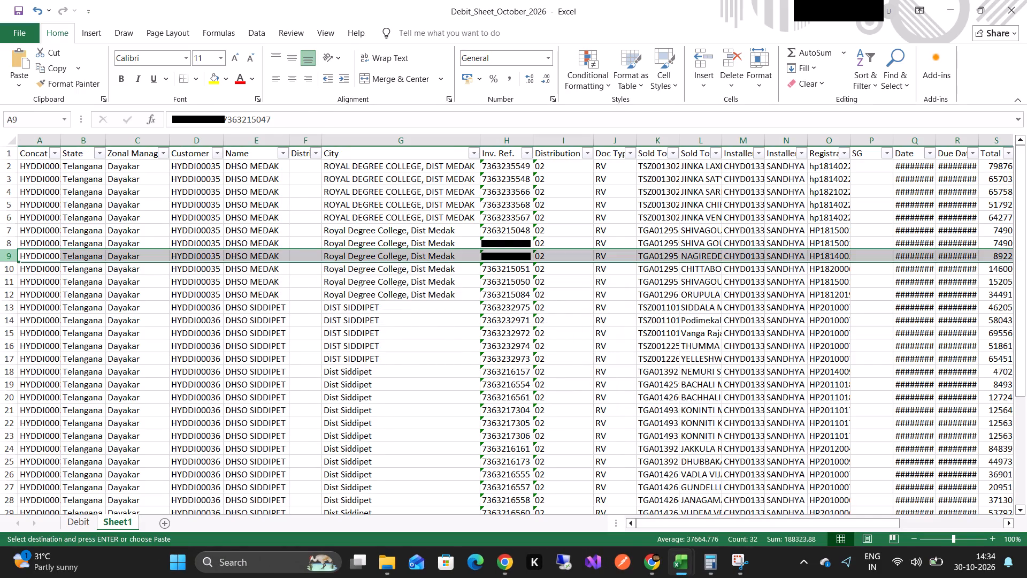
click(213, 79)
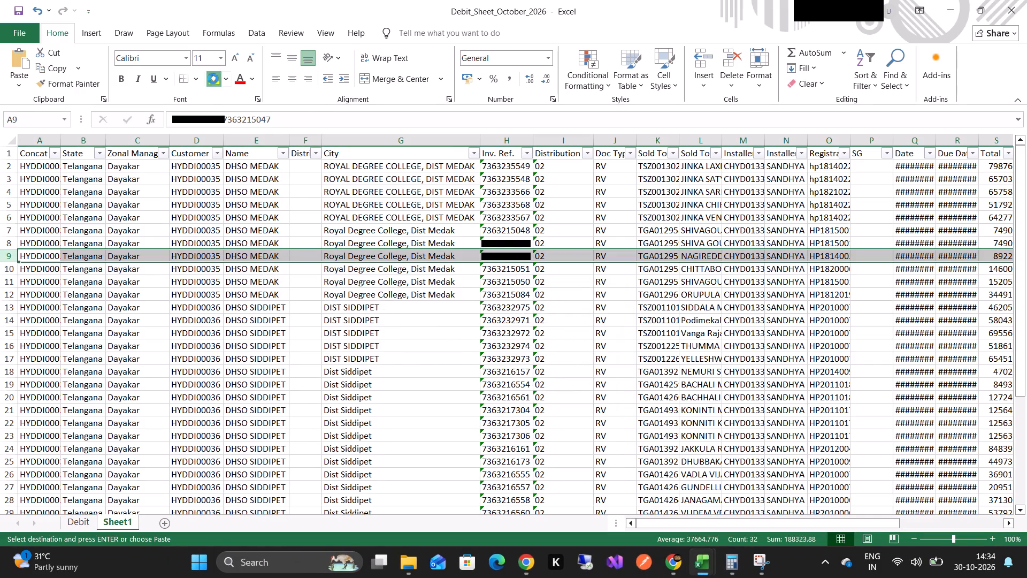
Compare the highlighted debit row's amount and ageing columns with row 25's outstanding amount in the CHYD01331 sheet.
drag(749, 519, 987, 539)
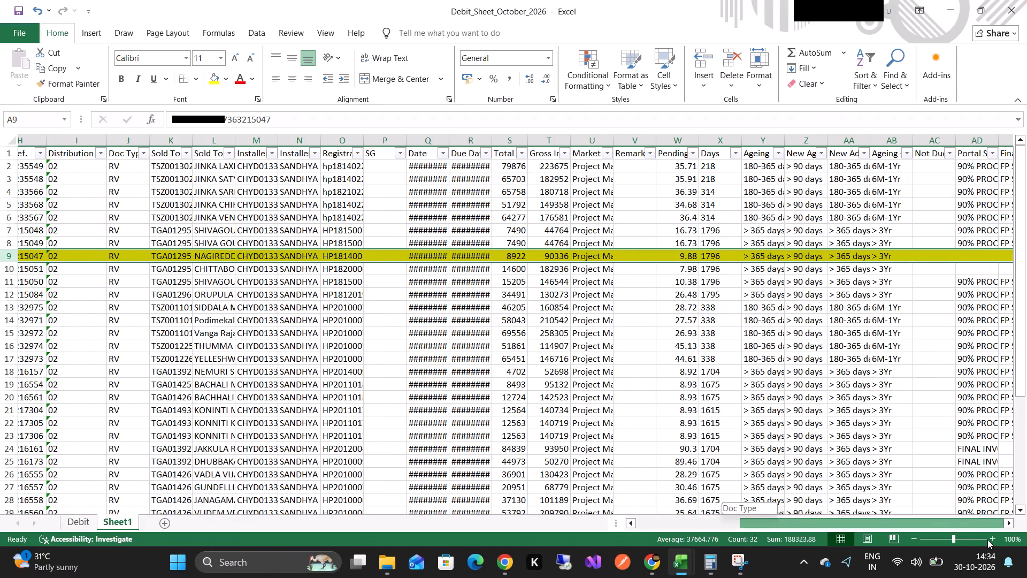
drag(987, 539, 987, 538)
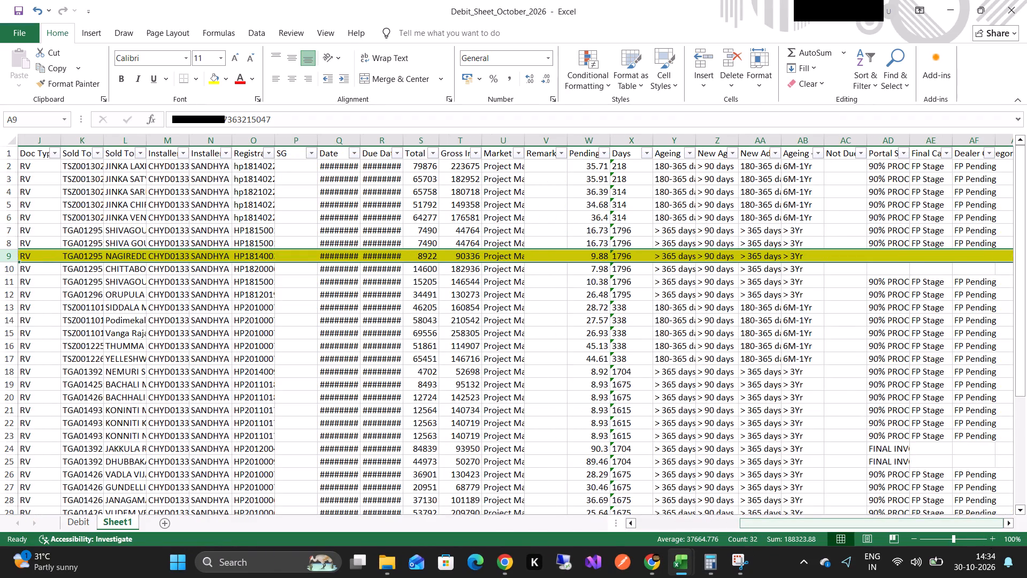
key(alt+Tab)
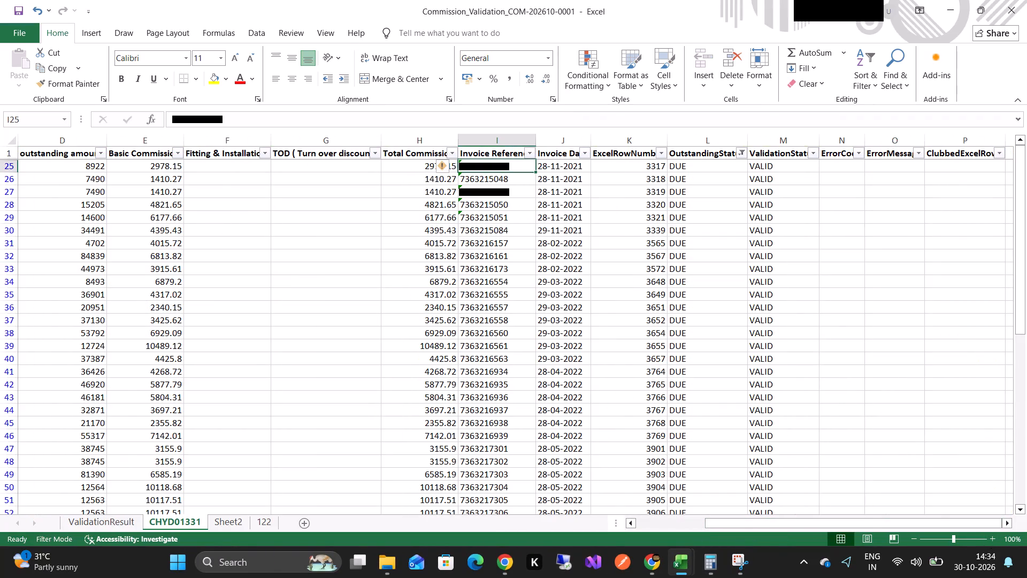
click(617, 218)
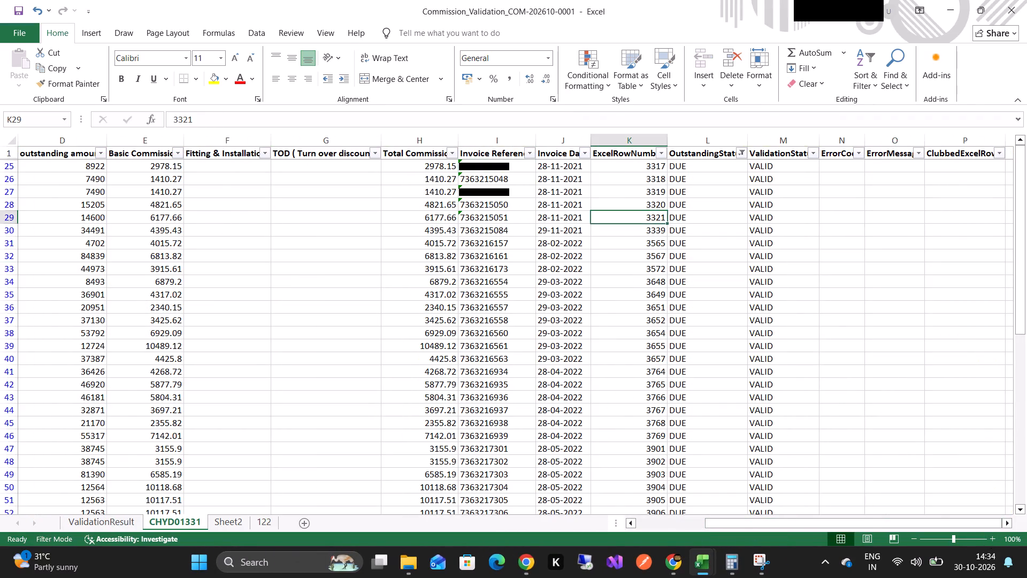
click(76, 165)
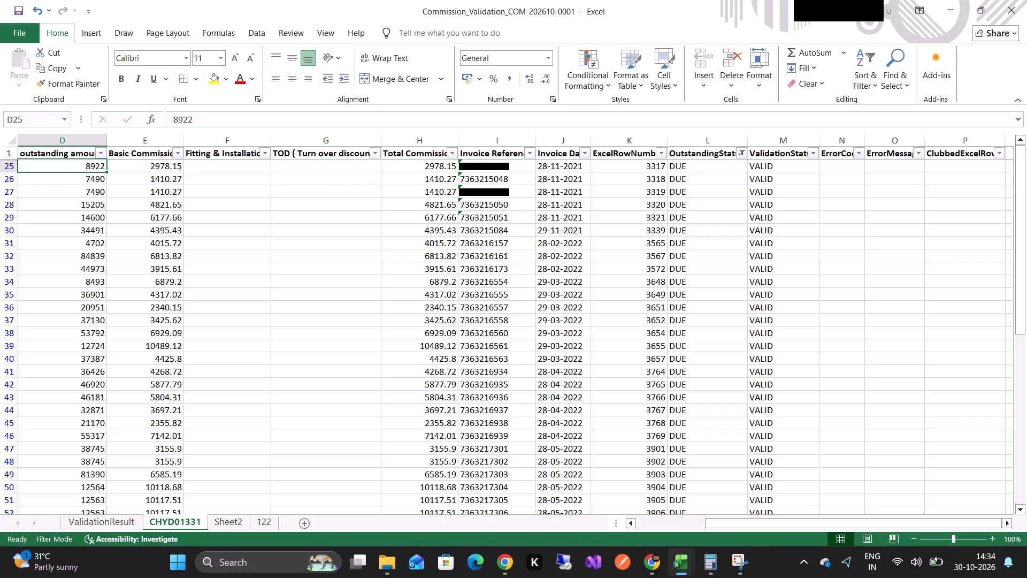